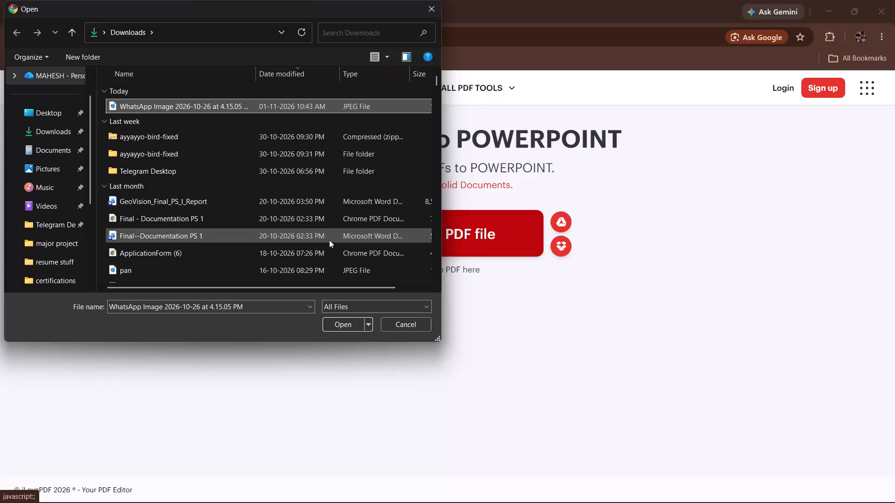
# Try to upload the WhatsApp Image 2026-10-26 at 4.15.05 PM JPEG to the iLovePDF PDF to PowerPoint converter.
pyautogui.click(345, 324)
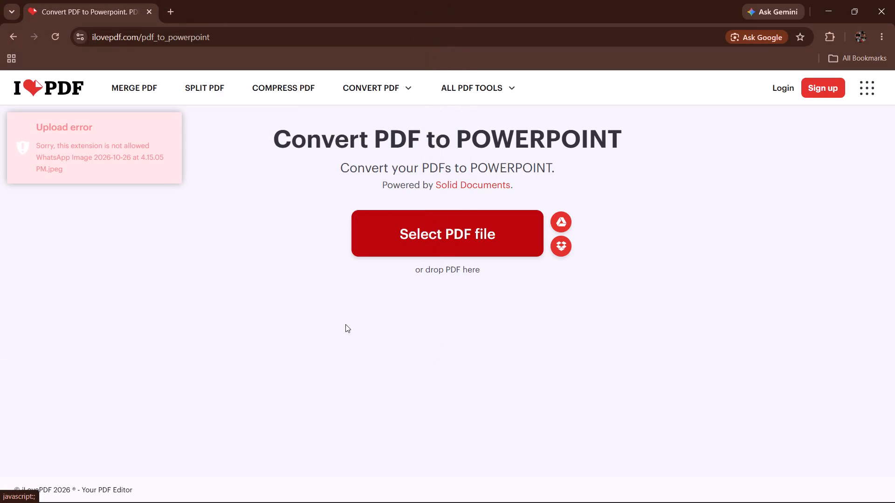
# Return to the Google results and change the query to search for "jpeg to ppt converter".
pyautogui.click(14, 39)
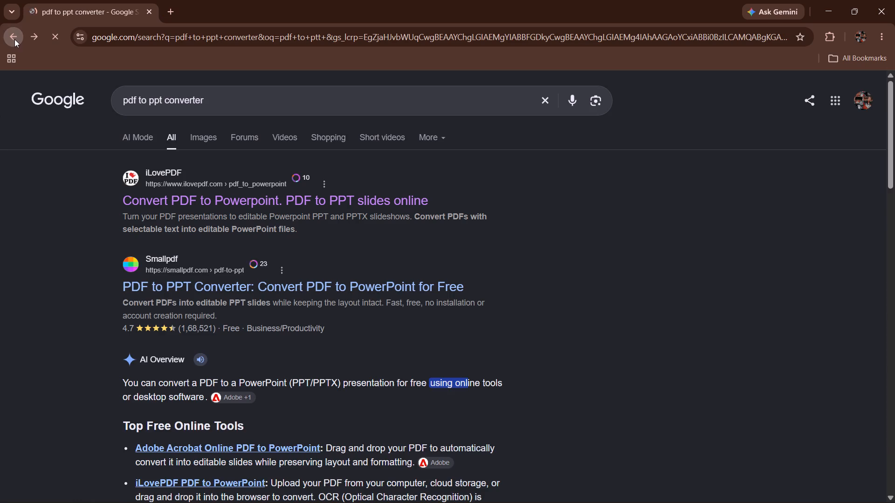
pyautogui.click(136, 98)
pyautogui.press('Home')
pyautogui.press('Home')
pyautogui.press('Home')
pyautogui.press('Home')
pyautogui.press('Home')
pyautogui.press('Home')
pyautogui.press('Home')
pyautogui.press('Home')
pyautogui.press('Home')
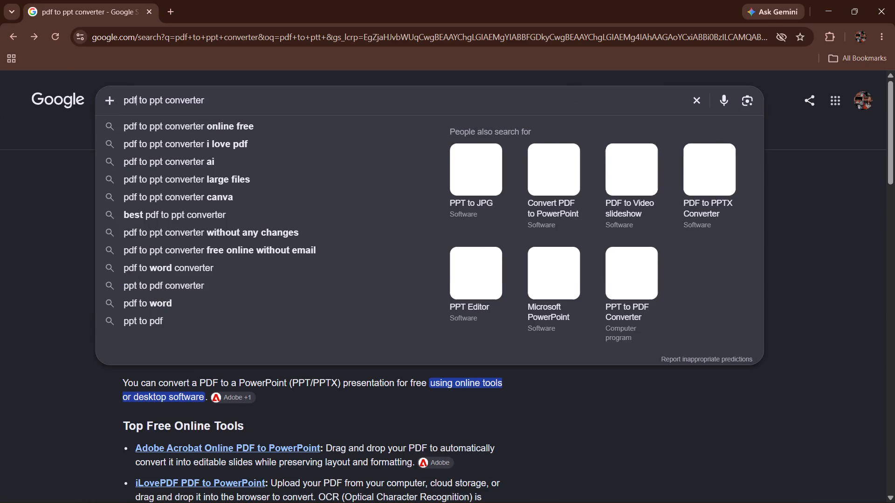
pyautogui.press('Right')
pyautogui.press('Right')
pyautogui.press('Right')
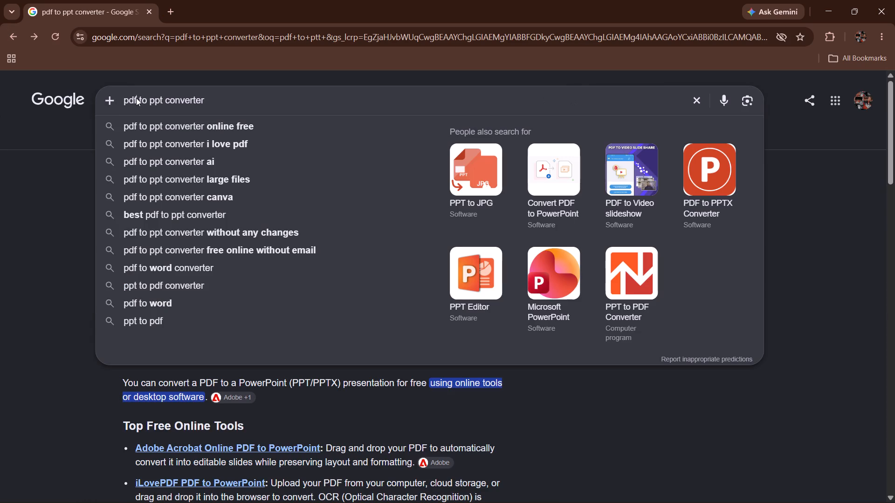
pyautogui.press('BackSpace')
pyautogui.press('BackSpace')
pyautogui.press('BackSpace')
pyautogui.press('BackSpace')
pyautogui.press('BackSpace')
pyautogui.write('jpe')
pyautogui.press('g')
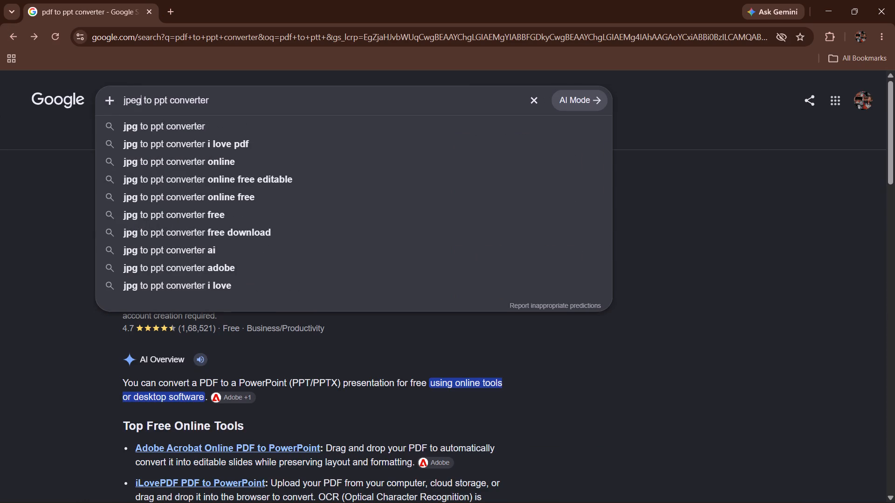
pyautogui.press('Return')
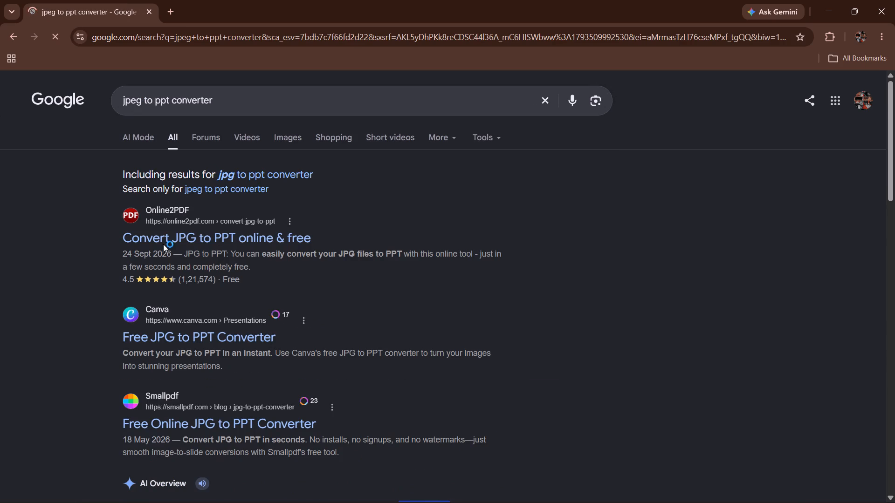
# Open Online2PDF's JPG to PPT converter and add the WhatsApp Image 2026-10-26 at 4.15.05 PM JPEG from Downloads.
pyautogui.click(159, 240)
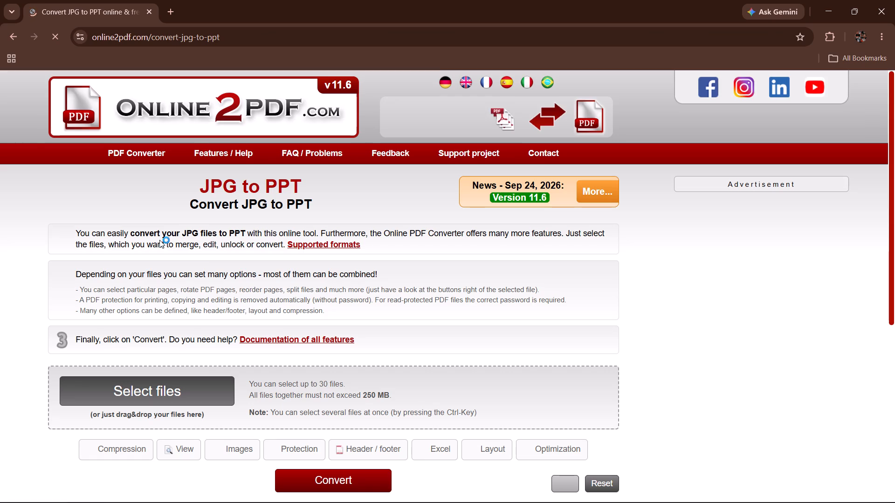
pyautogui.scroll(-2, 308, 292)
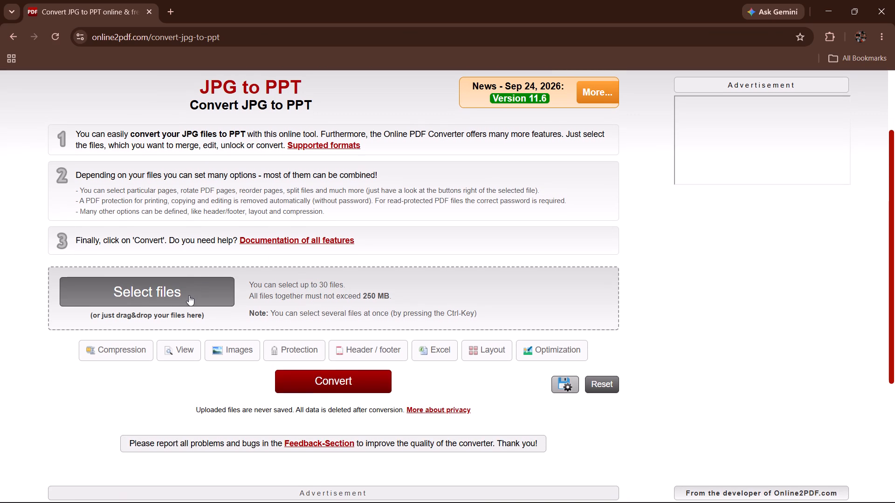
pyautogui.click(189, 295)
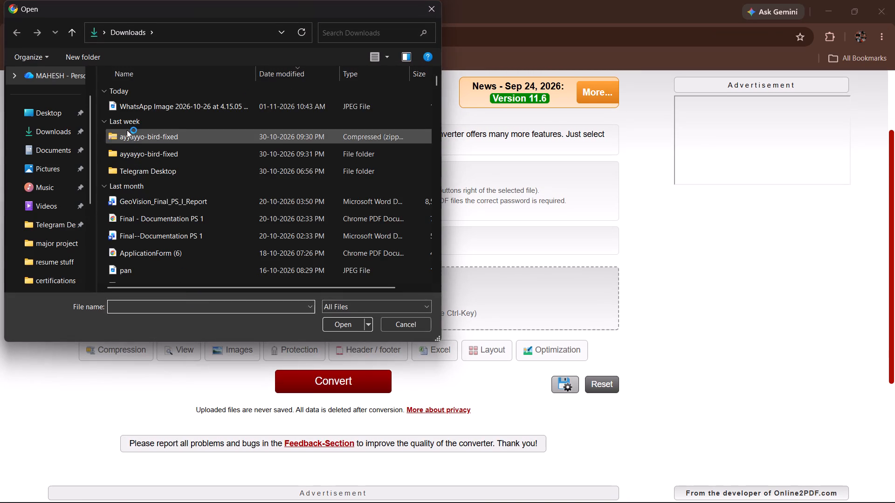
pyautogui.click(153, 111)
pyautogui.press('Return')
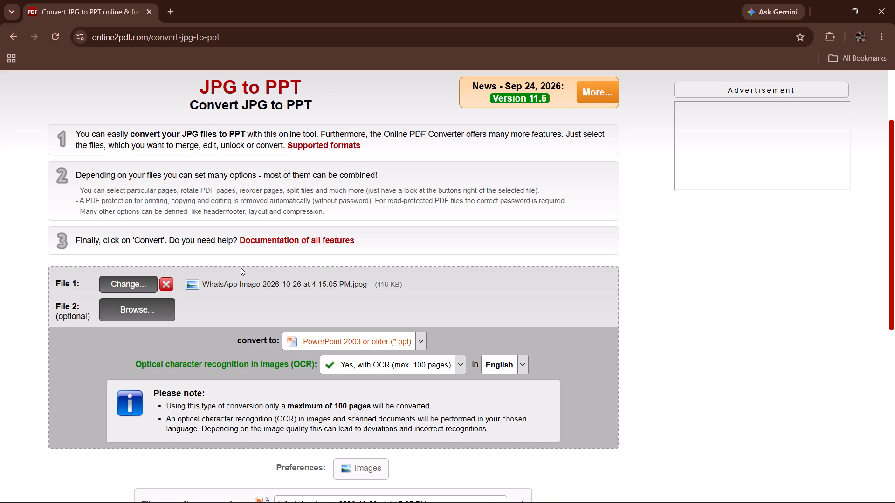
# Convert the added image to a PPT file with the default format, OCR and filename settings.
pyautogui.scroll(-2, 272, 301)
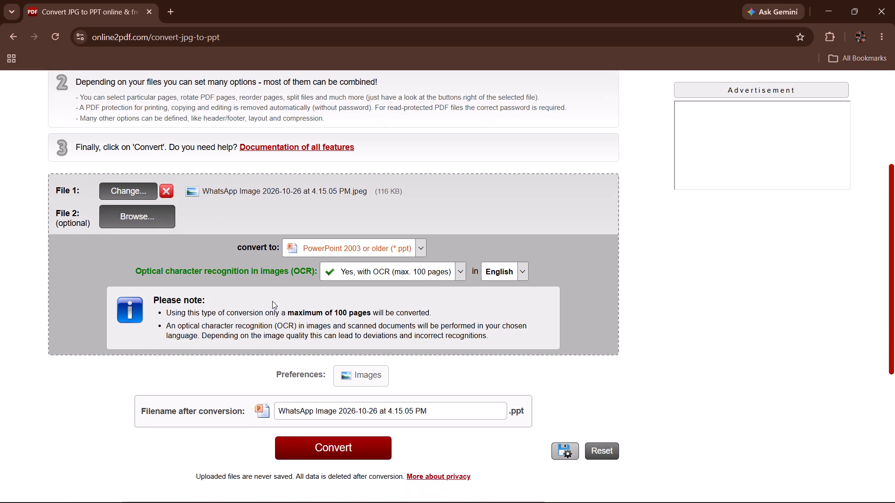
pyautogui.click(332, 437)
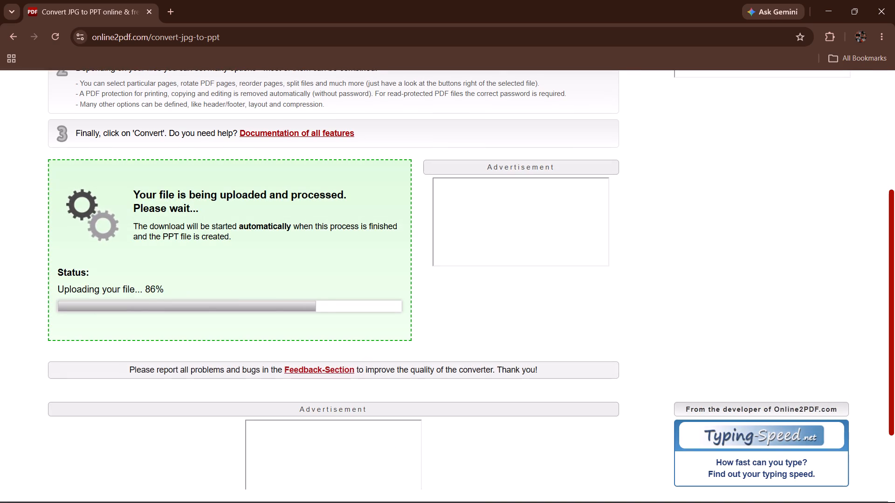
pyautogui.scroll(-1, 475, 313)
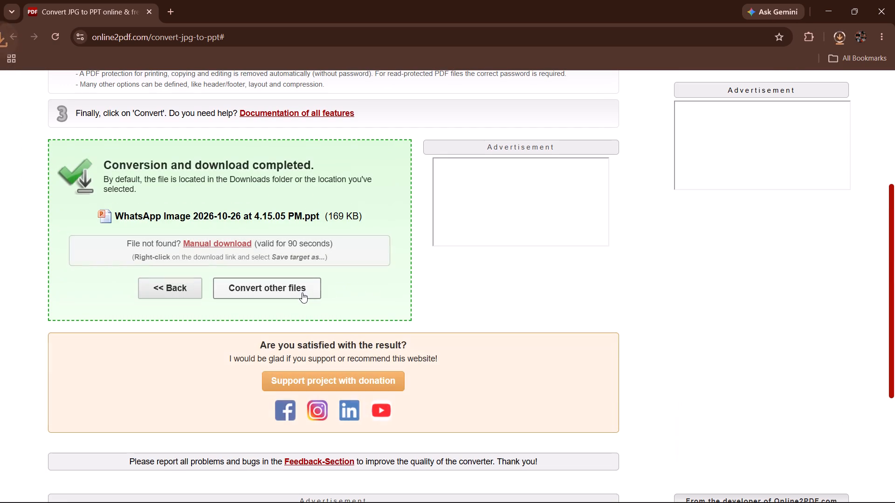
# Open the downloaded WhatsApp Image 2026-10-26 at 4.15.05 PM.ppt file in PowerPoint.
pyautogui.click(785, 61)
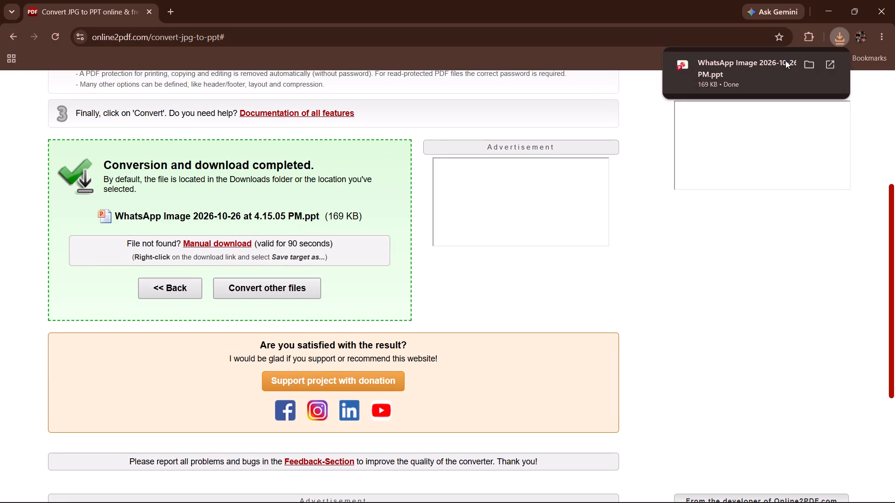
pyautogui.click(824, 69)
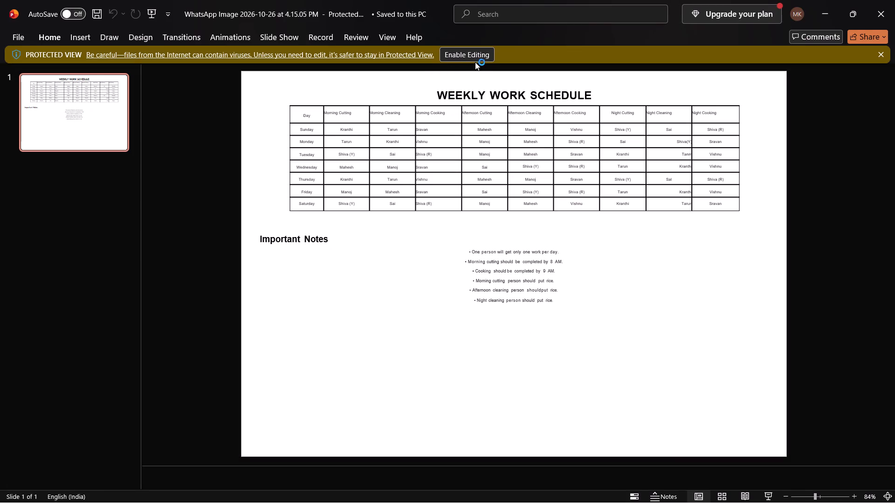
# Enable editing of the protected weekly work schedule presentation.
pyautogui.click(458, 53)
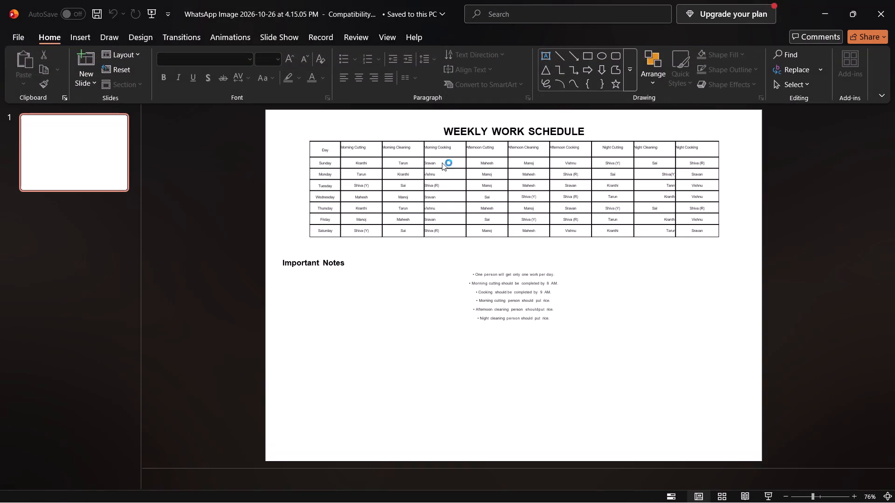
# Stretch the schedule table downward until its bottom edge sits just above the Important Notes heading.
pyautogui.scroll(6, 441, 198)
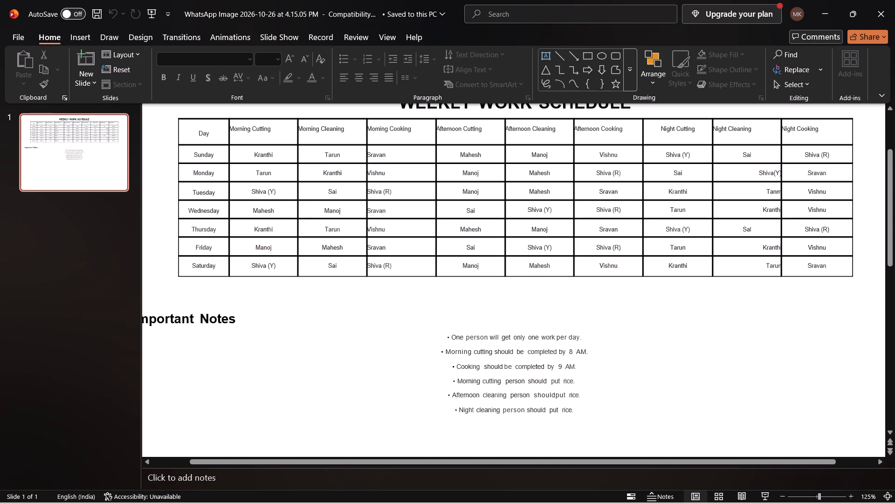
pyautogui.scroll(1, 423, 230)
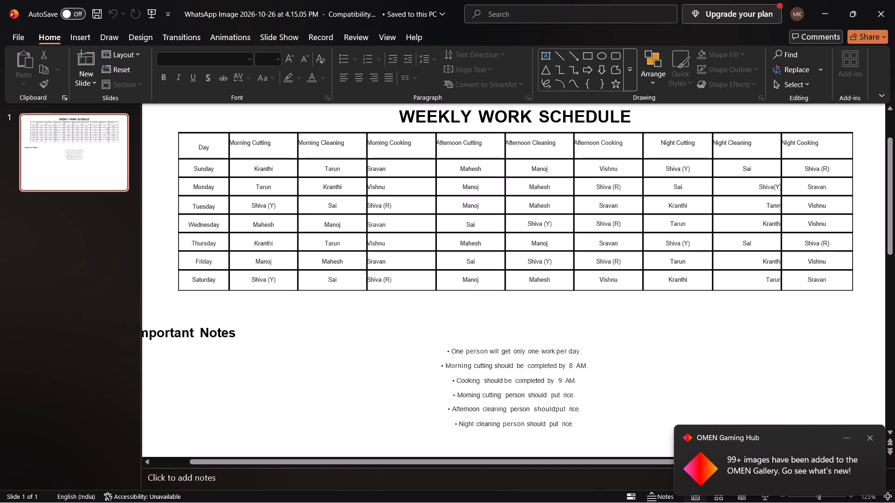
pyautogui.click(178, 289)
pyautogui.moveTo(178, 290); pyautogui.dragTo(178, 295)
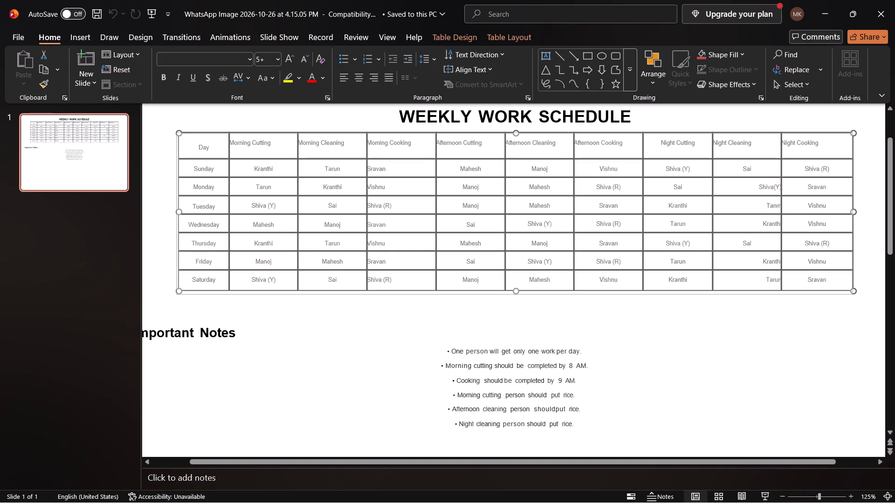
pyautogui.moveTo(178, 295); pyautogui.dragTo(175, 317)
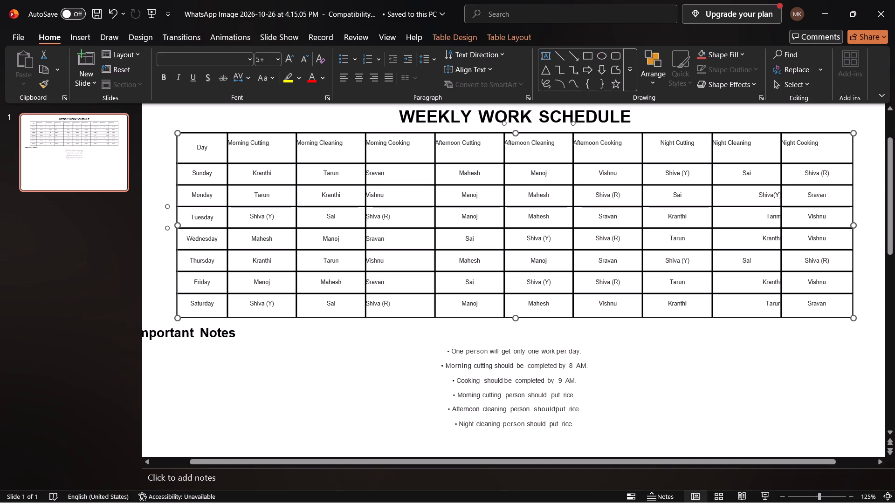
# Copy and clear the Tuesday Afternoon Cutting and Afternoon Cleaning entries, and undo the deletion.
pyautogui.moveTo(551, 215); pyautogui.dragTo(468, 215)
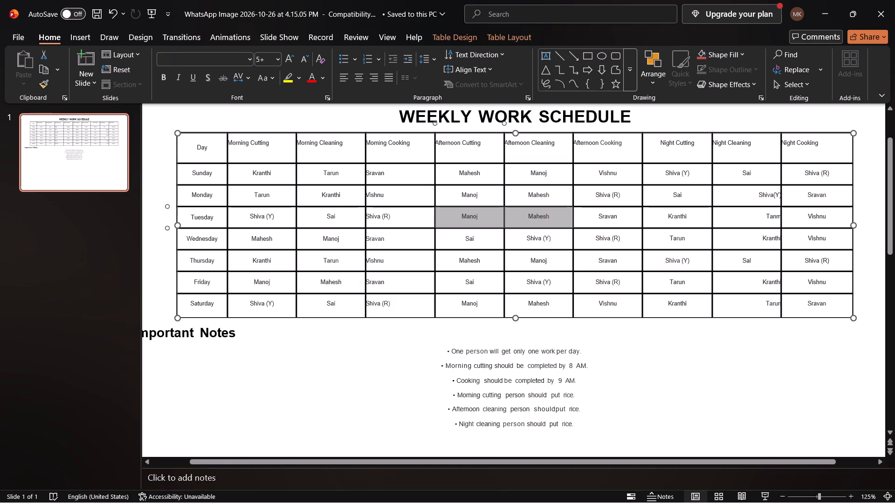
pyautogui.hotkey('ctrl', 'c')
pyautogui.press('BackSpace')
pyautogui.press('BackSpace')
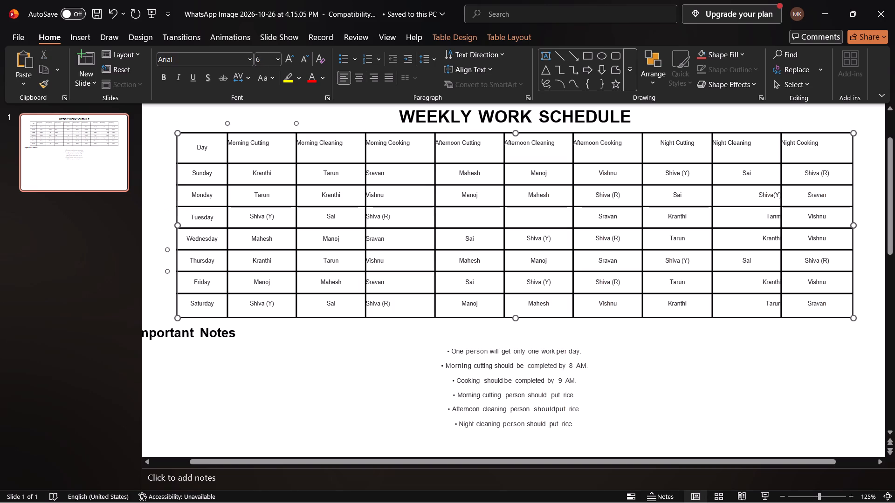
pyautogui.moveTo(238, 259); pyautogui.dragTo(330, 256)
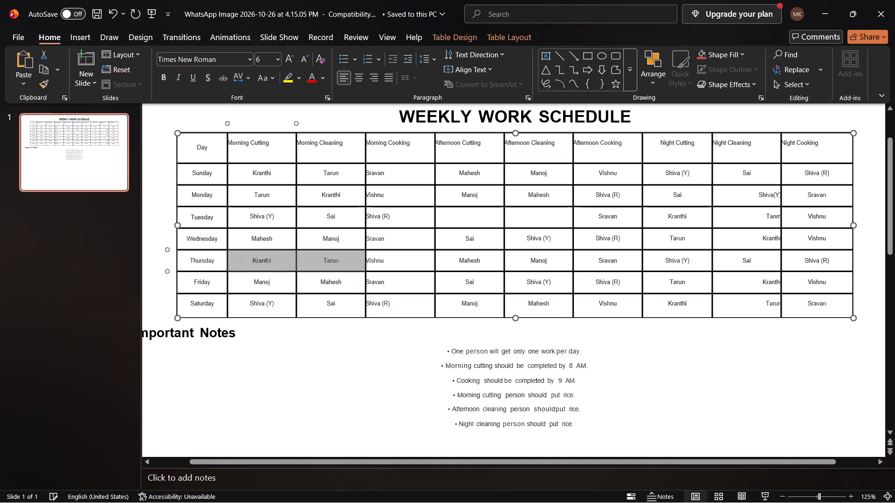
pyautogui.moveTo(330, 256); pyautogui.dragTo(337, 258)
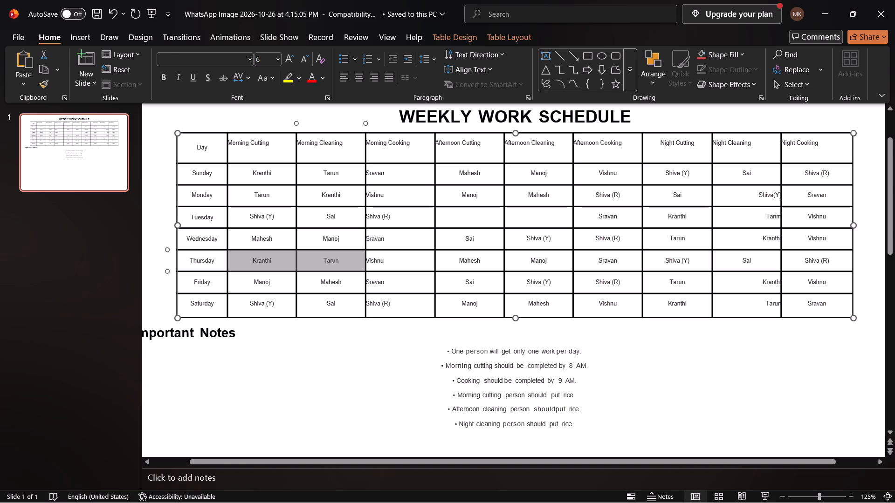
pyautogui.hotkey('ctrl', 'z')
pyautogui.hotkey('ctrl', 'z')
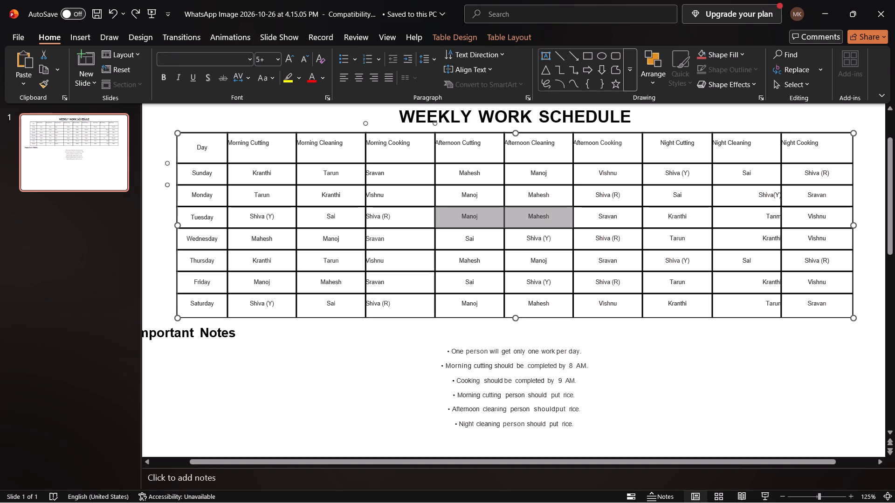
# Delete the name in the Tuesday Afternoon Cutting cell.
pyautogui.click(498, 225)
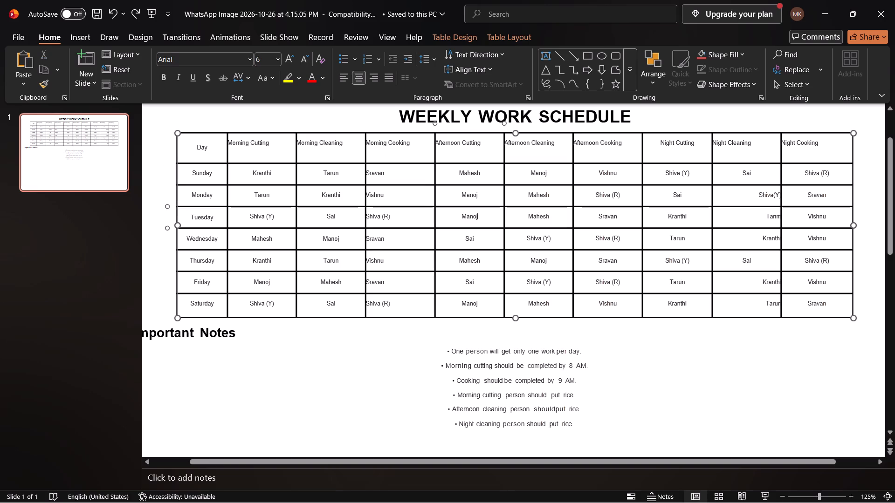
pyautogui.hotkey('ctrl', 'a')
pyautogui.click(498, 225)
pyautogui.moveTo(490, 213); pyautogui.dragTo(437, 222)
pyautogui.press('BackSpace')
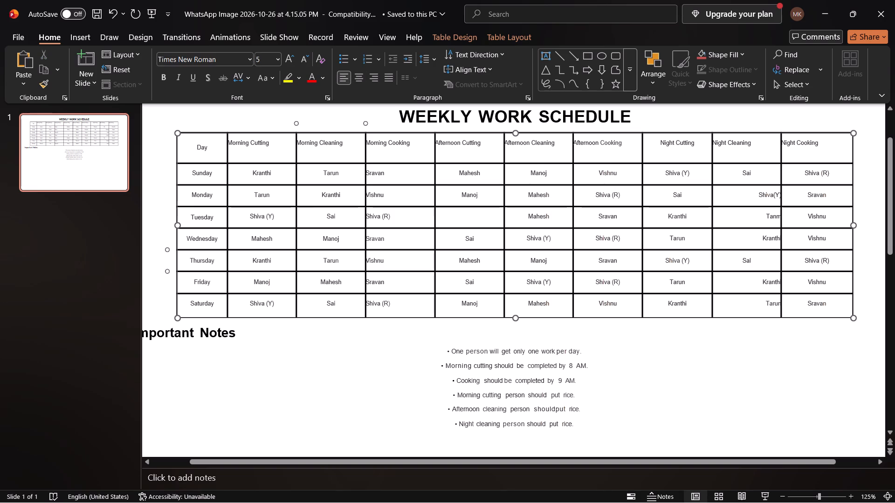
# Replace the name in the Thursday Morning Cleaning cell with Manoj.
pyautogui.moveTo(342, 260); pyautogui.dragTo(313, 259)
pyautogui.press('BackSpace')
pyautogui.write('MAnoj')
pyautogui.press('BackSpace')
pyautogui.press('BackSpace')
pyautogui.press('BackSpace')
pyautogui.press('BackSpace')
pyautogui.press('BackSpace')
pyautogui.hotkey('shift', 'm')
pyautogui.write('anoj')
# Enter Tarun in the empty Tuesday Afternoon Cutting cell, lowered by one line and indented with eight spaces.
pyautogui.doubleClick(481, 211)
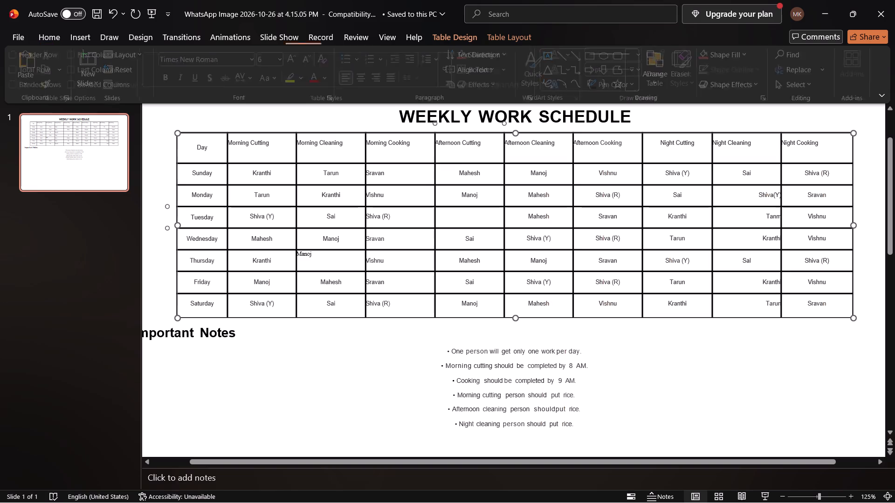
pyautogui.click(466, 223)
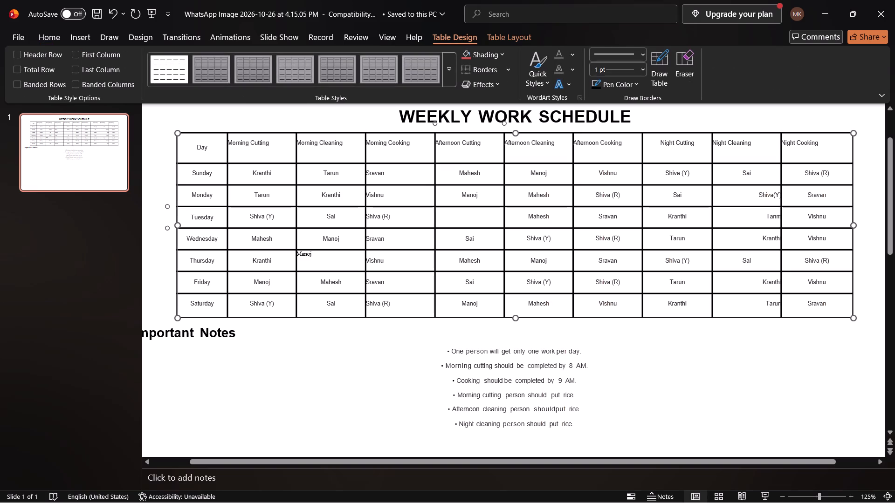
pyautogui.press('Return')
pyautogui.press('space')
pyautogui.press('space')
pyautogui.press('space')
pyautogui.press('space')
pyautogui.press('space')
pyautogui.press('space')
pyautogui.press('space')
pyautogui.press('space')
pyautogui.write('Tarun')
# Set the font size of Tarun in the Tuesday Afternoon Cutting cell to 10.
pyautogui.moveTo(463, 218); pyautogui.dragTo(437, 218)
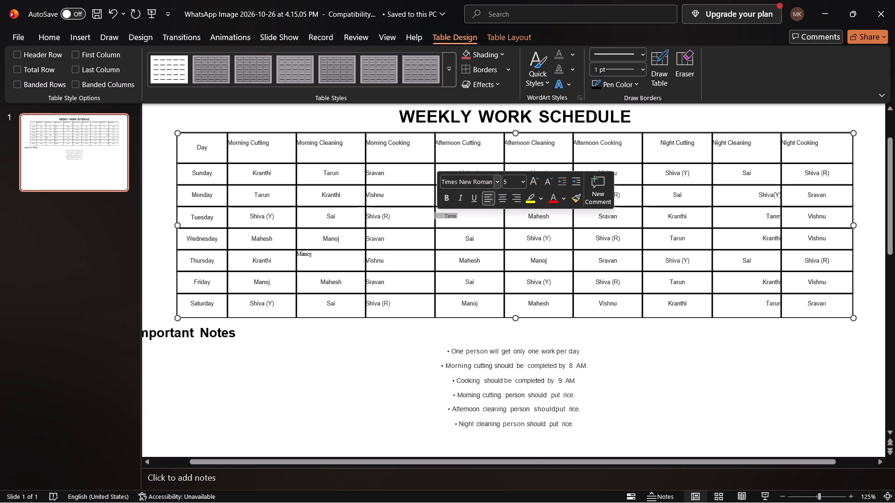
pyautogui.click(522, 182)
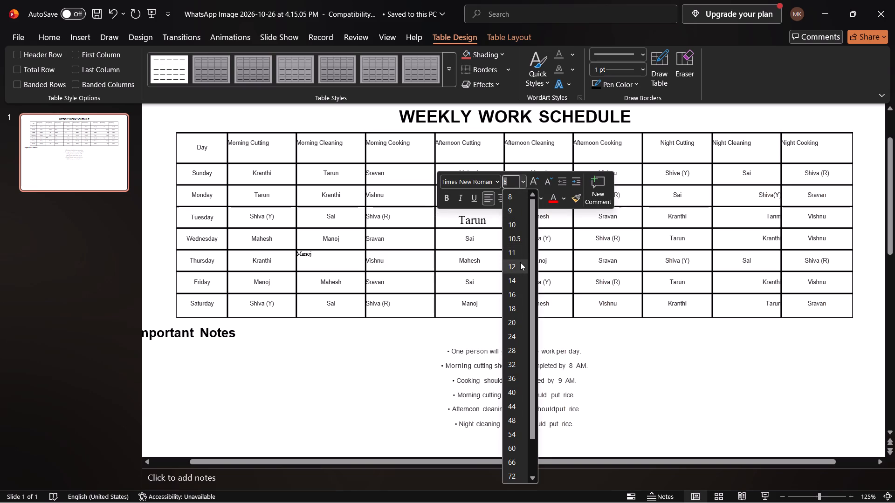
pyautogui.click(520, 226)
pyautogui.click(699, 394)
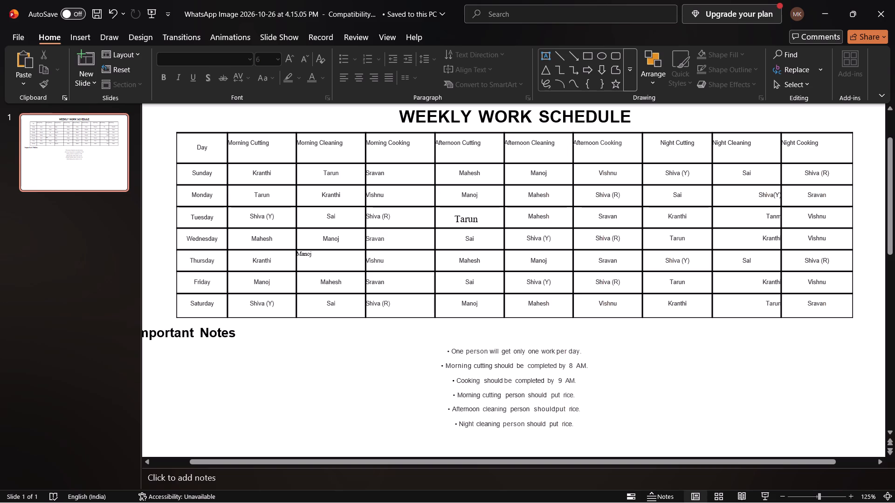
# Set the font size of Manoj in the Thursday Morning Cleaning cell to 9.
pyautogui.moveTo(317, 263); pyautogui.dragTo(299, 255)
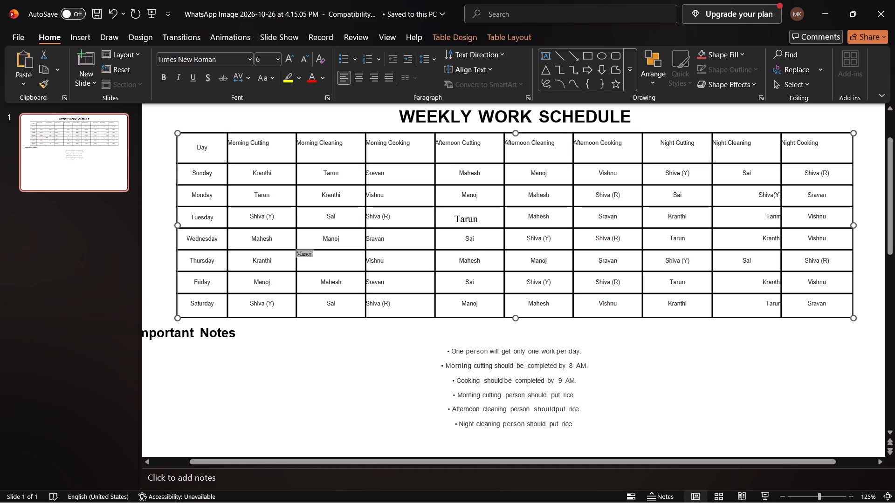
pyautogui.moveTo(299, 255); pyautogui.dragTo(299, 254)
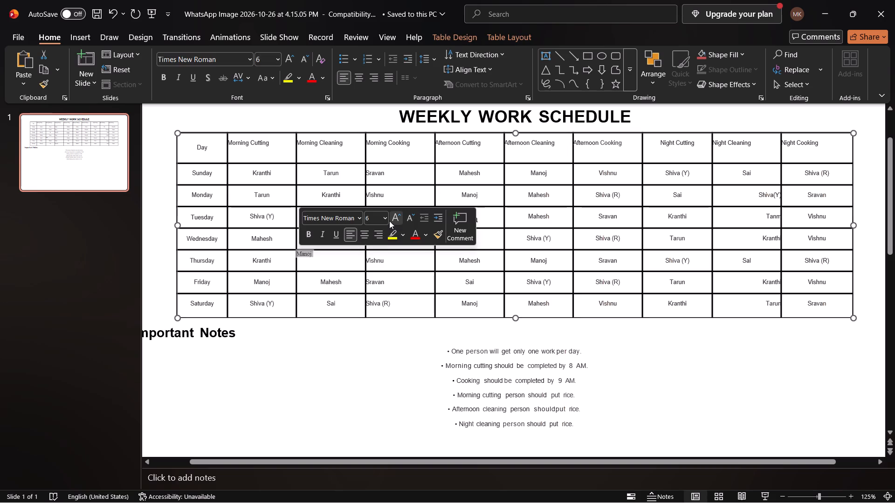
pyautogui.click(386, 219)
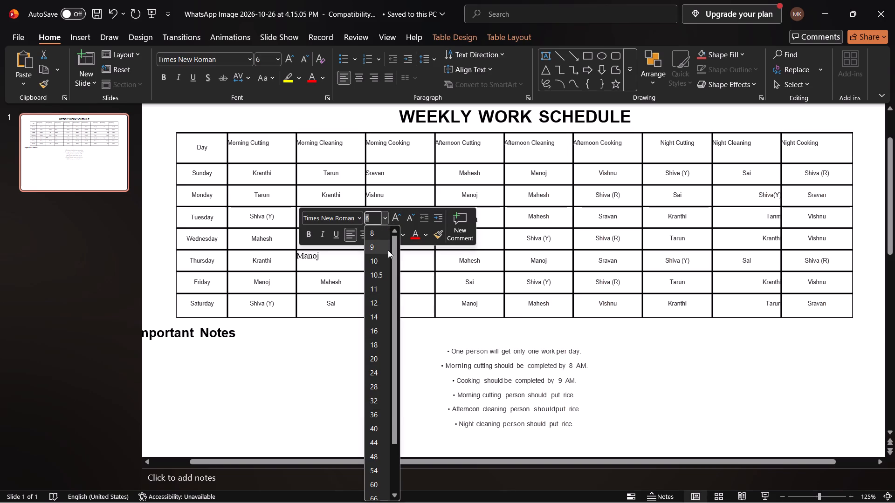
pyautogui.click(377, 249)
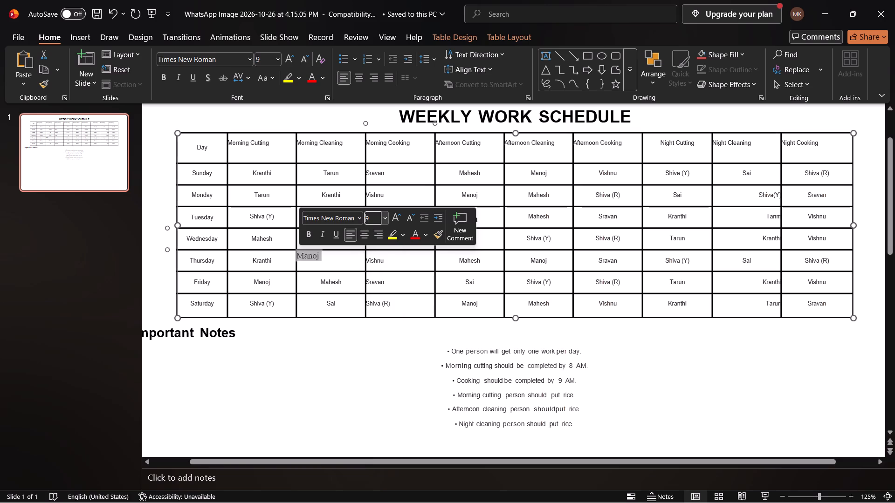
pyautogui.click(330, 260)
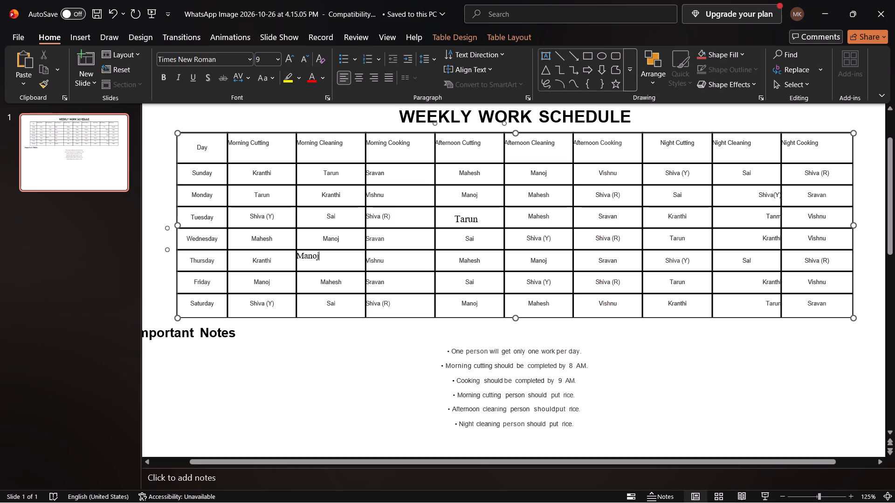
# Shift Manoj toward the middle of the Thursday Morning Cleaning cell with nine leading spaces.
pyautogui.press('Left')
pyautogui.press('Left')
pyautogui.press('Left')
pyautogui.press('Left')
pyautogui.press('Left')
pyautogui.press('Return')
pyautogui.press('BackSpace')
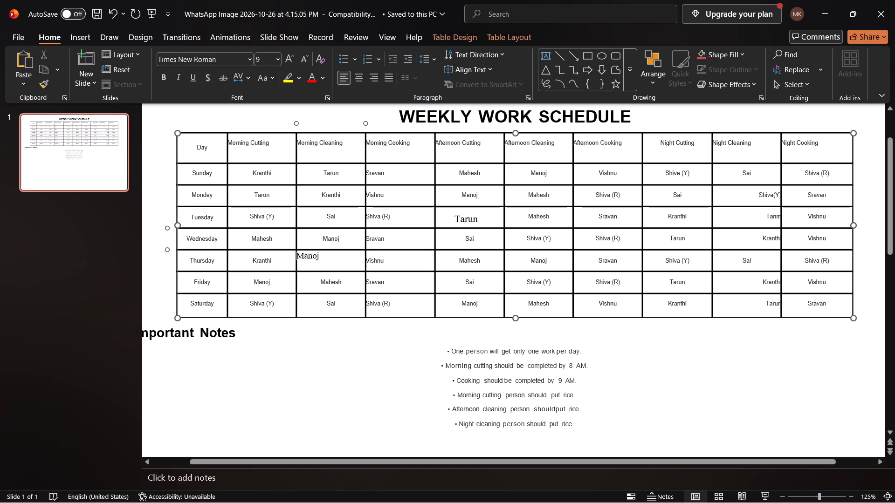
pyautogui.press('space')
pyautogui.press('space')
pyautogui.press('space')
pyautogui.press('space')
pyautogui.press('space')
pyautogui.press('space')
pyautogui.press('space')
pyautogui.press('space')
pyautogui.press('space')
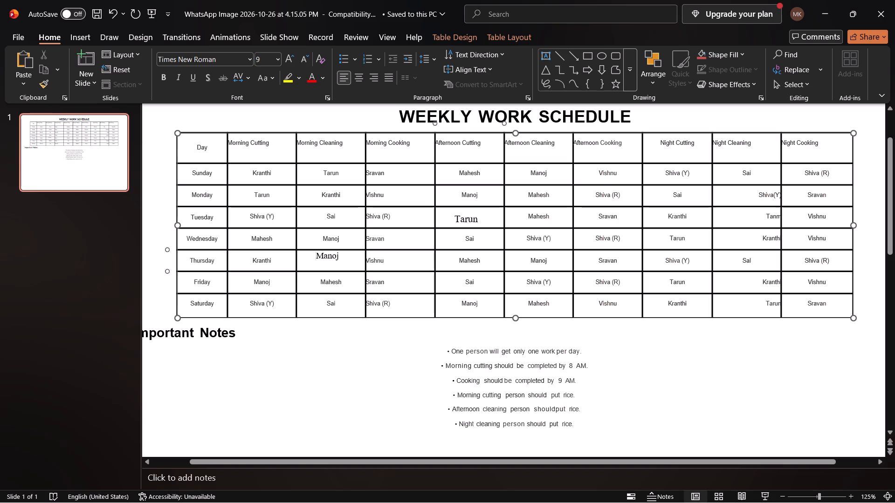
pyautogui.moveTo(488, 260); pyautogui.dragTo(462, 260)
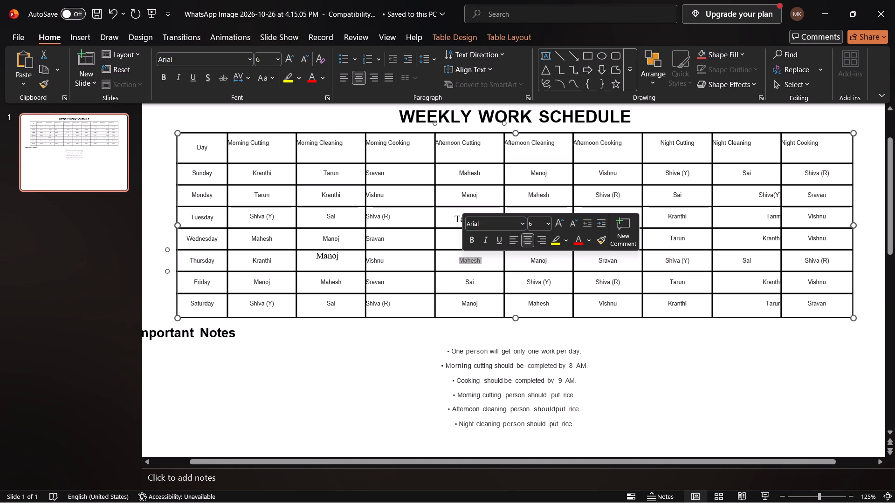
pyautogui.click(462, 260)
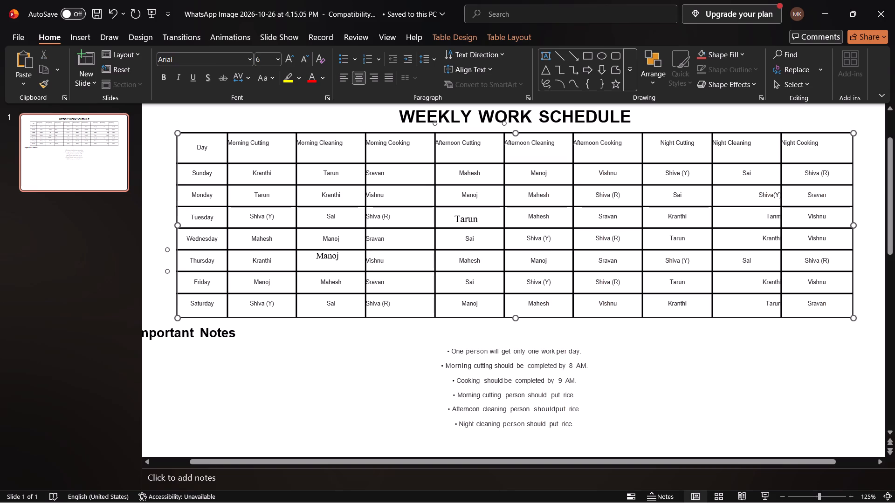
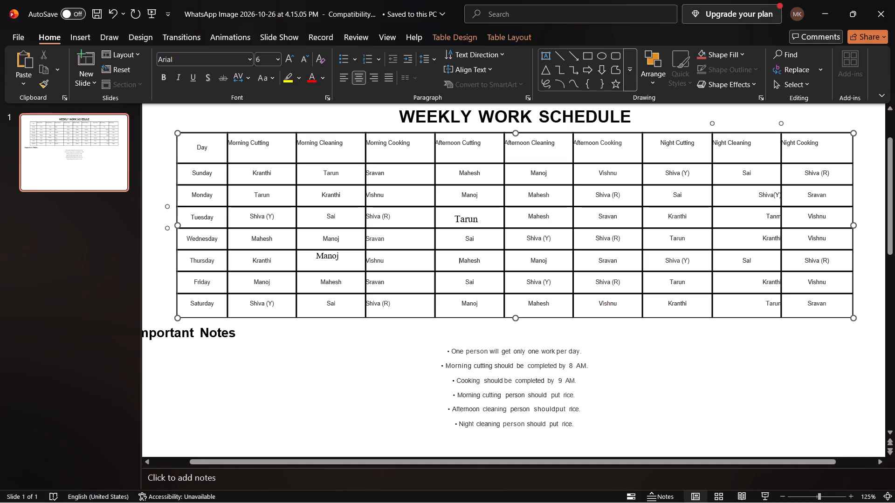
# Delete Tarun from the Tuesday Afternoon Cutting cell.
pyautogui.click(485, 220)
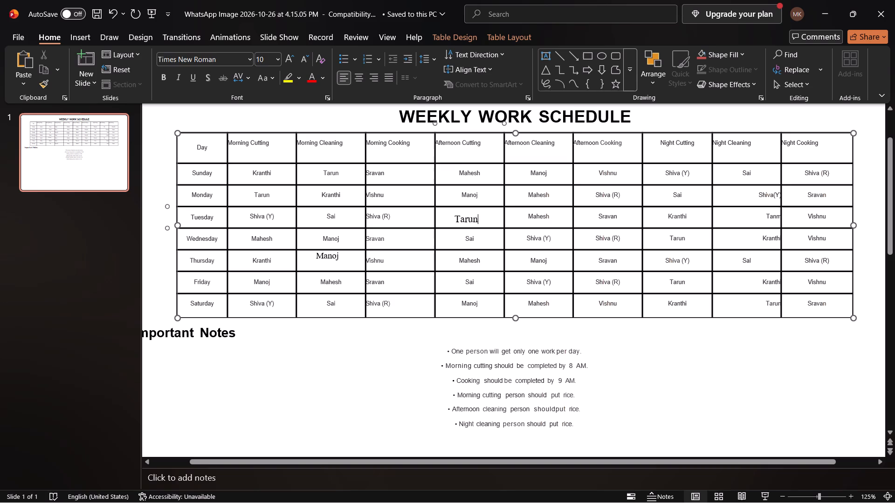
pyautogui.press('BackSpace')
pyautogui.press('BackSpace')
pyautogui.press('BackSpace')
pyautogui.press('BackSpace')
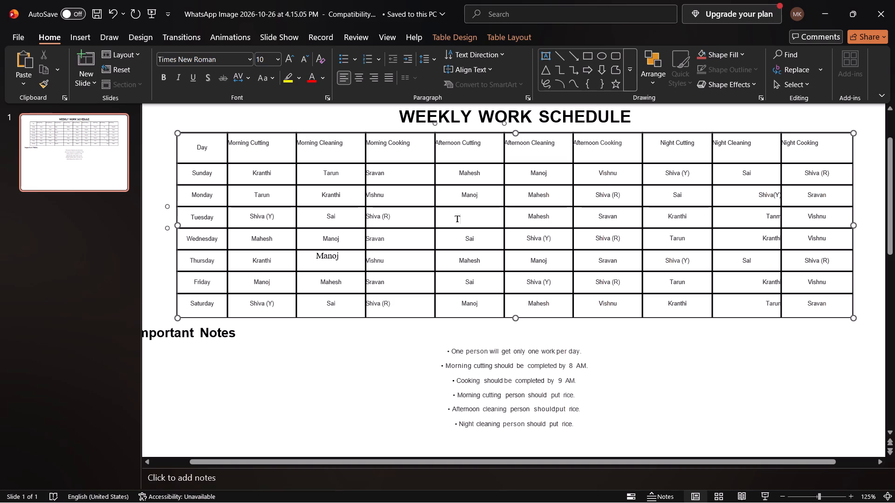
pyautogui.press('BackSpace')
# Undo all the edits made to the Tuesday Afternoon Cutting and Thursday Morning Cleaning cells, back to their original names.
pyautogui.hotkey('ctrl', 'z')
pyautogui.hotkey('ctrl', 'z')
pyautogui.hotkey('ctrl', 'z')
pyautogui.hotkey('ctrl', 'z')
pyautogui.hotkey('ctrl', 'z')
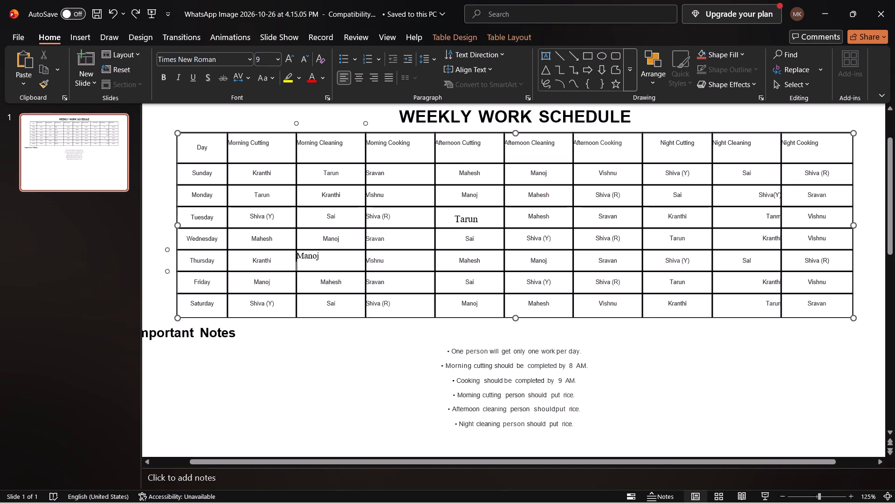
pyautogui.hotkey('ctrl', 'z')
pyautogui.hotkey('ctrl', 'z')
pyautogui.hotkey('ctrl', 'z')
pyautogui.hotkey('ctrl', 'z')
pyautogui.hotkey('ctrl', 'z')
pyautogui.hotkey('ctrl', 'z')
pyautogui.hotkey('ctrl', 'z')
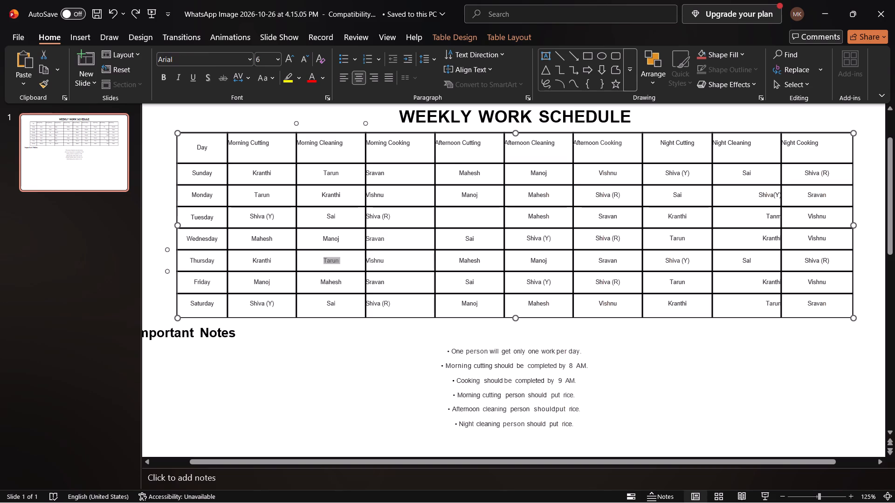
pyautogui.hotkey('ctrl', 'z')
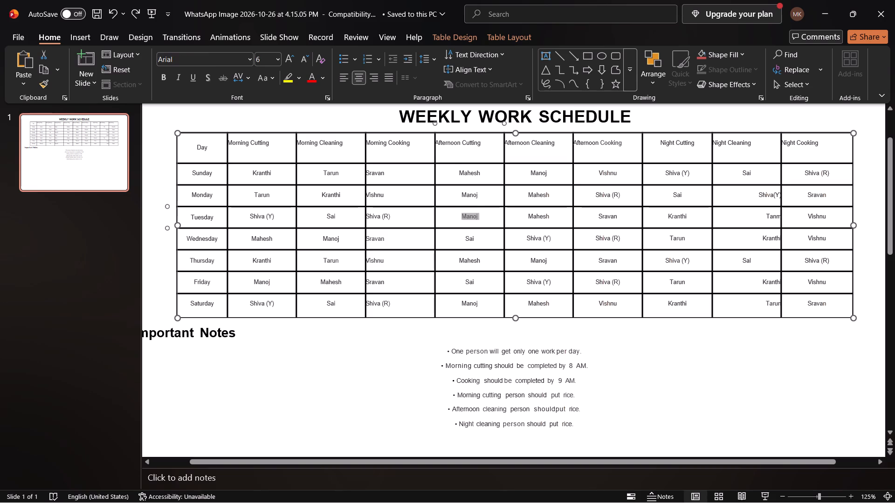
pyautogui.click(488, 215)
# Replace the misspelled Tanm in the Tuesday Night Cleaning cell with Manoj.
pyautogui.moveTo(764, 214); pyautogui.dragTo(772, 217)
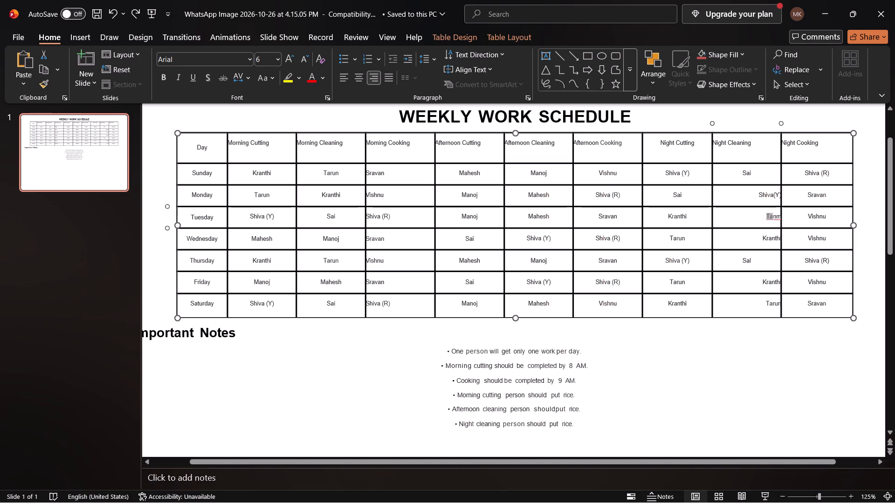
pyautogui.moveTo(772, 217); pyautogui.dragTo(774, 217)
pyautogui.press('Right')
pyautogui.press('Right')
pyautogui.press('Right')
pyautogui.press('Right')
pyautogui.press('BackSpace')
pyautogui.press('BackSpace')
pyautogui.press('BackSpace')
pyautogui.press('BackSpace')
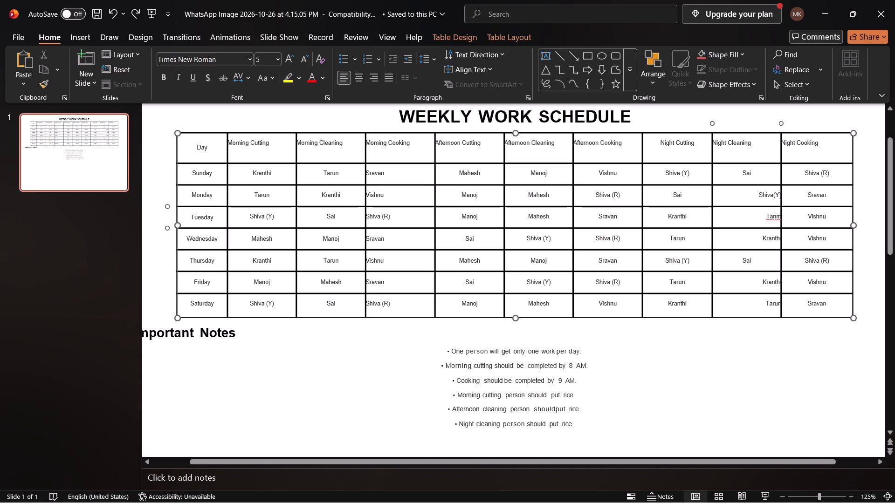
pyautogui.click(778, 218)
pyautogui.doubleClick(768, 218)
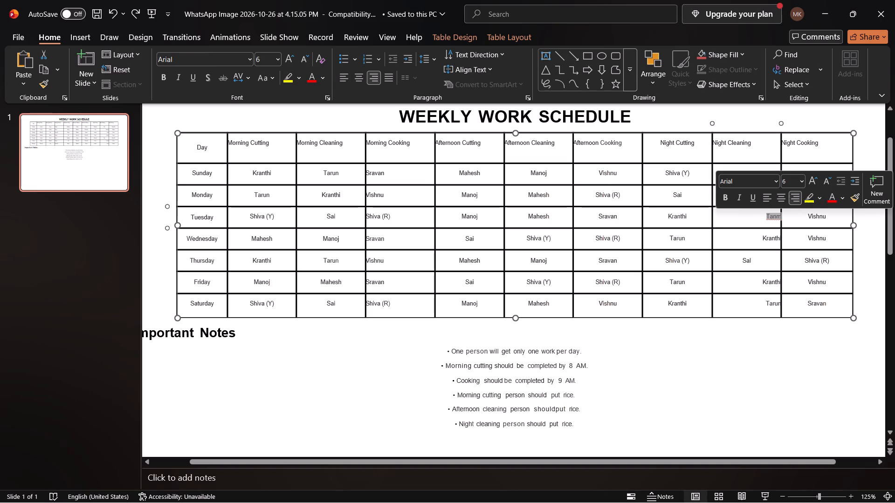
pyautogui.press('BackSpace')
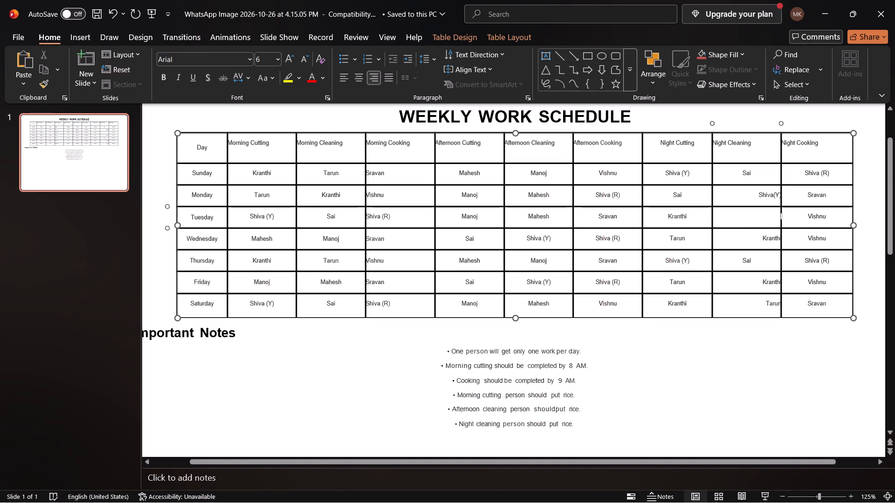
pyautogui.hotkey('shift', 'm')
pyautogui.write('anoj')
pyautogui.press('space')
pyautogui.click(757, 212)
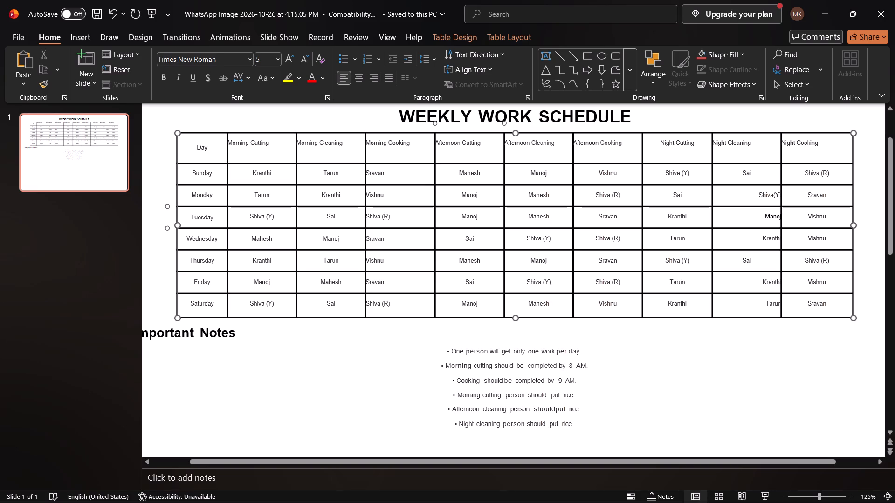
# Replace Manoj with Tarun in the Tuesday Afternoon Cutting cell, placing the name one line lower and indenting it with twelve spaces.
pyautogui.moveTo(480, 219); pyautogui.dragTo(454, 218)
pyautogui.press('BackSpace')
pyautogui.press('space')
pyautogui.press('space')
pyautogui.press('space')
pyautogui.press('space')
pyautogui.press('space')
pyautogui.press('Return')
pyautogui.press('space')
pyautogui.press('space')
pyautogui.press('space')
pyautogui.press('space')
pyautogui.press('space')
pyautogui.press('space')
pyautogui.press('space')
pyautogui.press('space')
pyautogui.press('space')
pyautogui.press('space')
pyautogui.press('space')
pyautogui.press('space')
pyautogui.hotkey('shift', 't')
pyautogui.write('arun')
# Increase the font size of Tarun in the Tuesday Afternoon Cutting cell to 7.
pyautogui.moveTo(467, 216); pyautogui.dragTo(441, 216)
pyautogui.moveTo(441, 216); pyautogui.dragTo(450, 217)
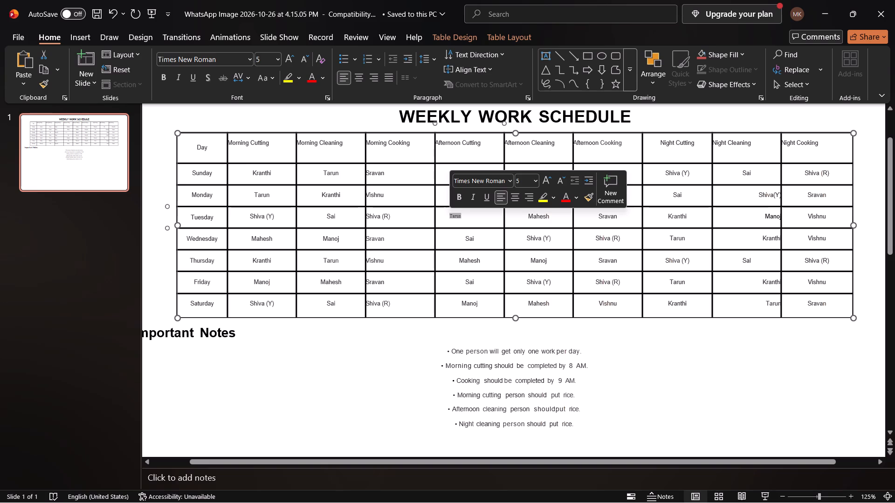
pyautogui.click(547, 178)
pyautogui.click(547, 178)
pyautogui.click(485, 210)
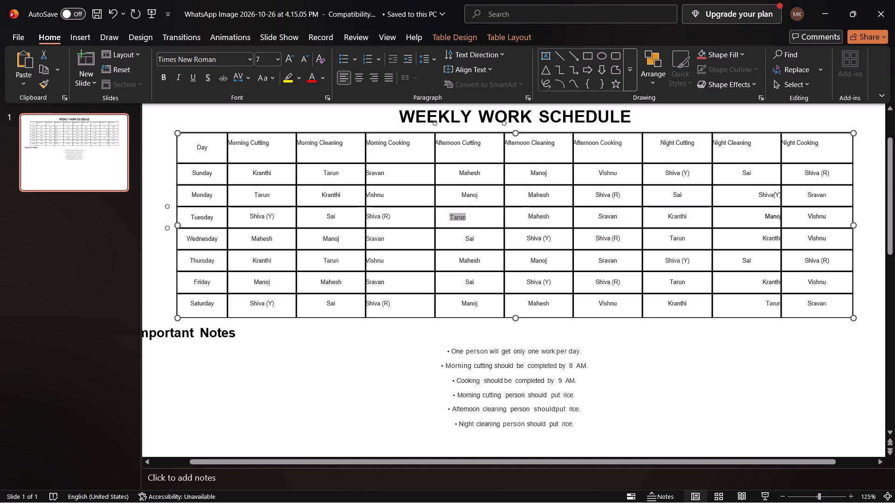
# Remove the blank space before Manoj in the Tuesday Night Cleaning cell and center the name horizontally.
pyautogui.click(761, 217)
pyautogui.press('BackSpace')
pyautogui.press('BackSpace')
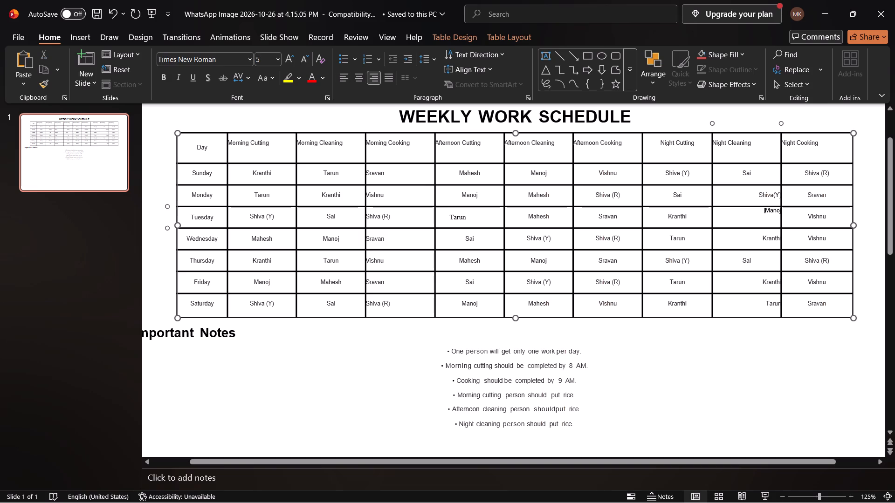
pyautogui.press('BackSpace')
pyautogui.press('BackSpace')
pyautogui.press('BackSpace')
pyautogui.click(362, 78)
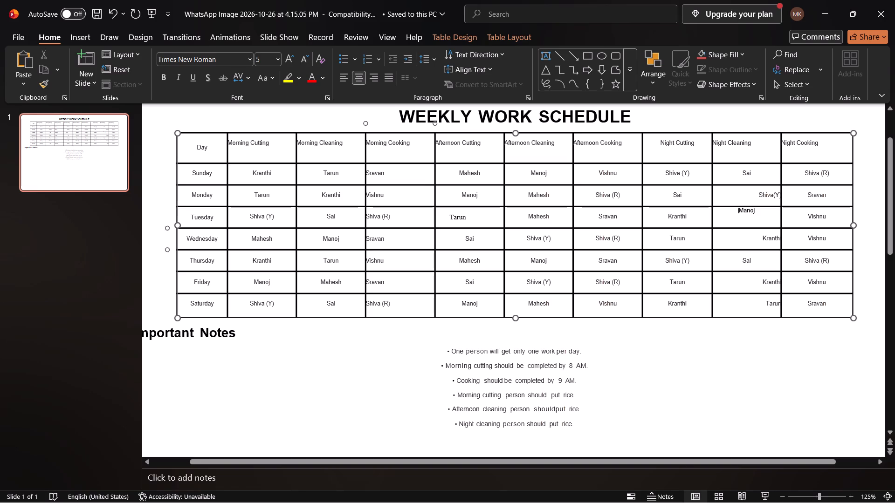
# Delete Mahesh from the Thursday Afternoon Cutting cell.
pyautogui.moveTo(482, 259); pyautogui.dragTo(463, 258)
pyautogui.press('BackSpace')
# Replace Tarun in the Thursday Morning Cleaning cell with MAhesh.
pyautogui.moveTo(341, 261); pyautogui.dragTo(324, 260)
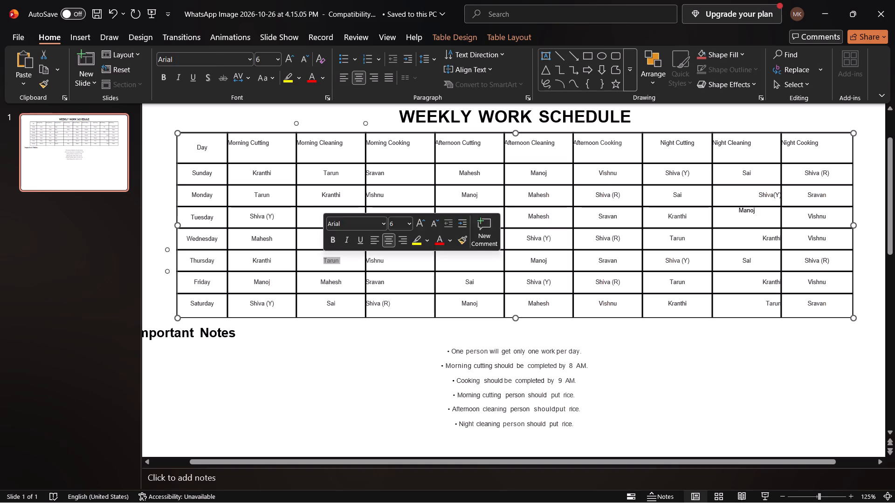
pyautogui.press('BackSpace')
pyautogui.write('MAhesh')
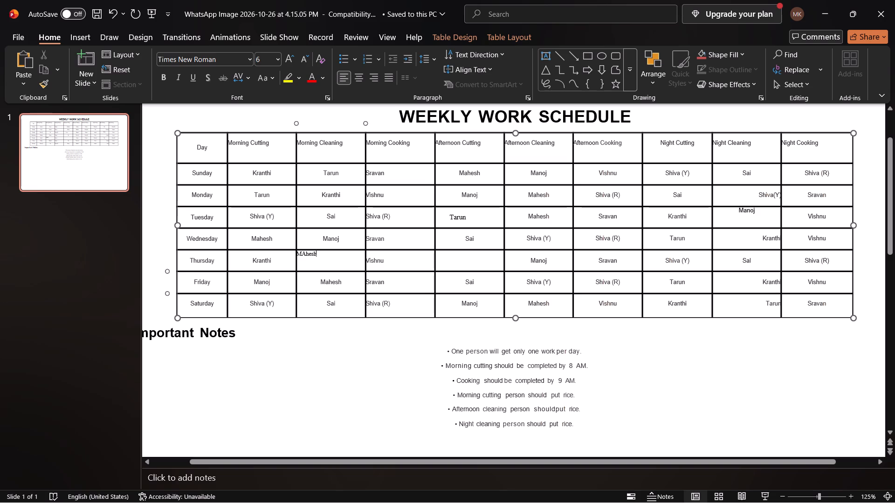
# Enter Tarun in the empty Thursday Afternoon Cutting cell.
pyautogui.click(458, 259)
pyautogui.hotkey('shift', 't')
pyautogui.write('arun')
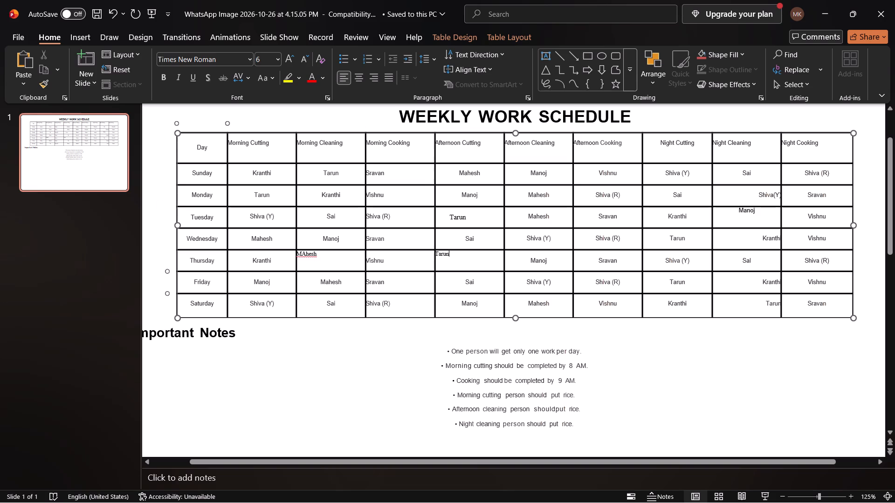
# Correct the capitalization of MAhesh to Mahesh in the Thursday Morning Cleaning cell.
pyautogui.click(304, 254)
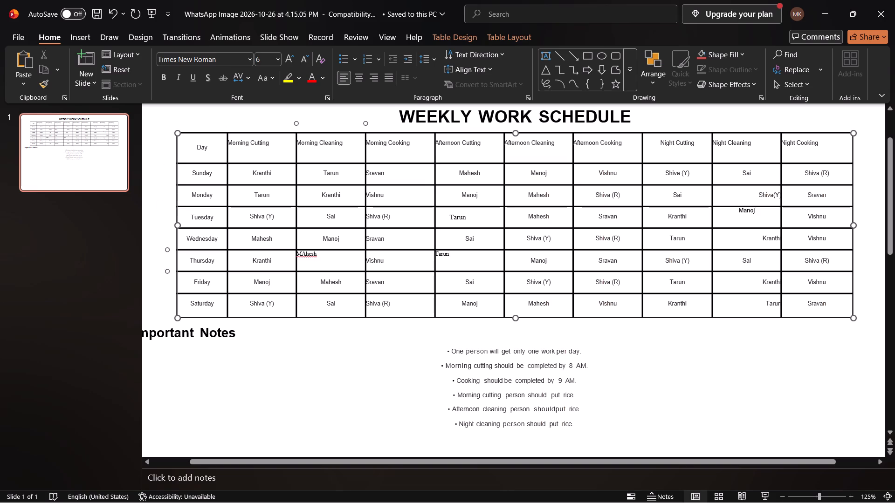
pyautogui.click(304, 254)
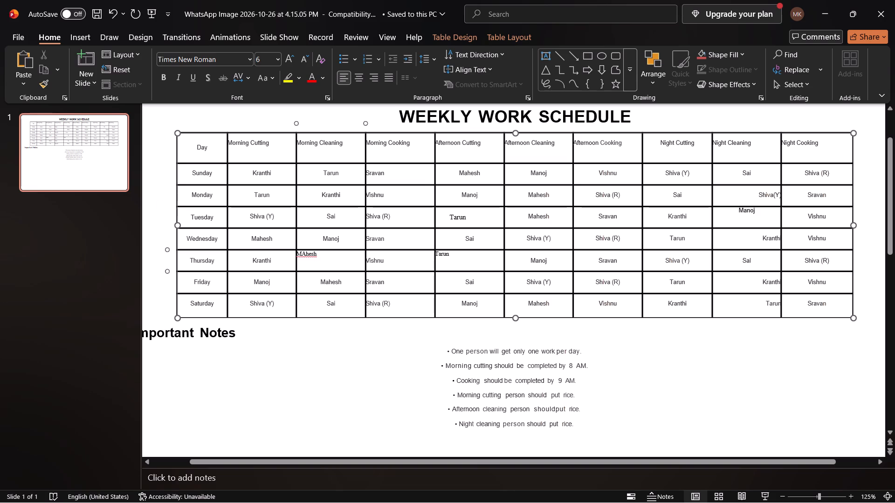
pyautogui.click(310, 254)
pyautogui.press('Left')
pyautogui.press('BackSpace')
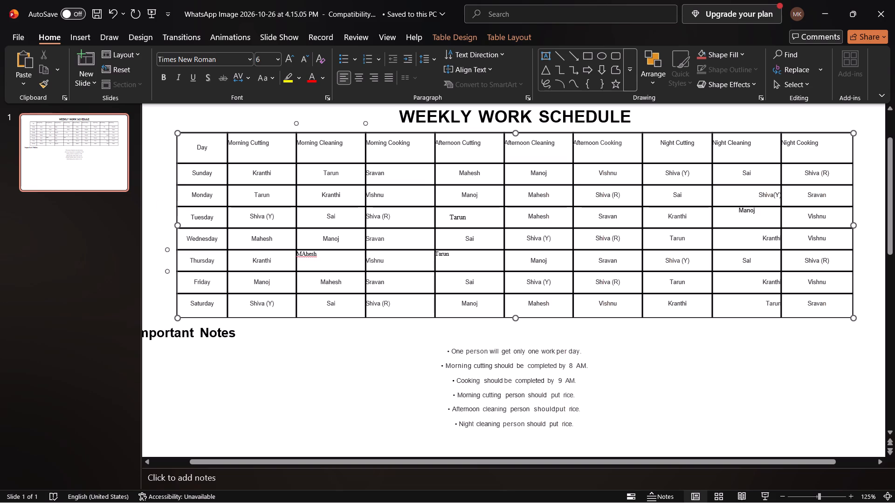
pyautogui.doubleClick(310, 254)
pyautogui.click(317, 254)
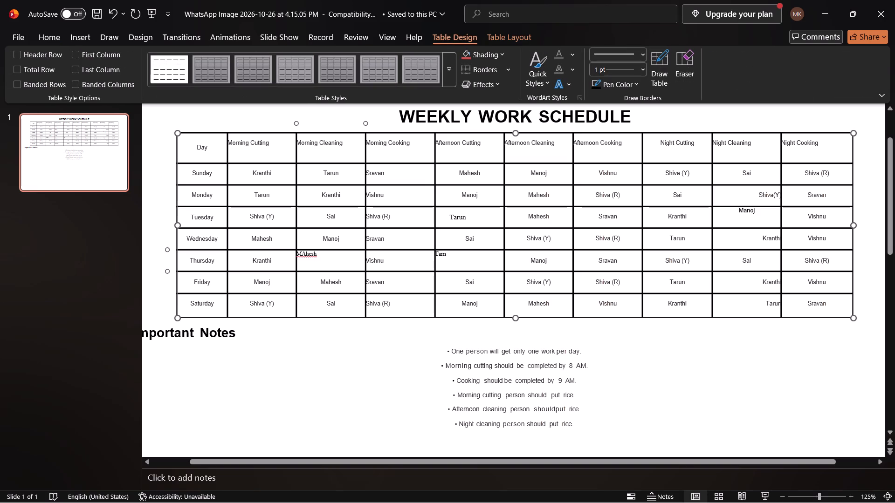
pyautogui.click(325, 257)
pyautogui.press('Left')
pyautogui.press('Left')
pyautogui.press('Left')
pyautogui.press('Left')
pyautogui.press('Left')
pyautogui.press('BackSpace')
pyautogui.press('Right')
pyautogui.press('BackSpace')
pyautogui.write('Ma')
# Center the text horizontally in all cells of the weekly work schedule table.
pyautogui.moveTo(184, 141); pyautogui.dragTo(504, 239)
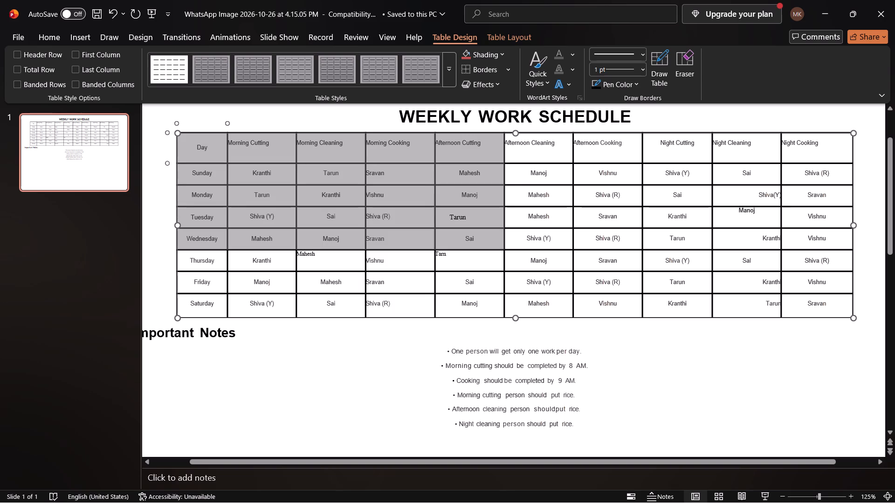
pyautogui.moveTo(504, 239); pyautogui.dragTo(736, 293)
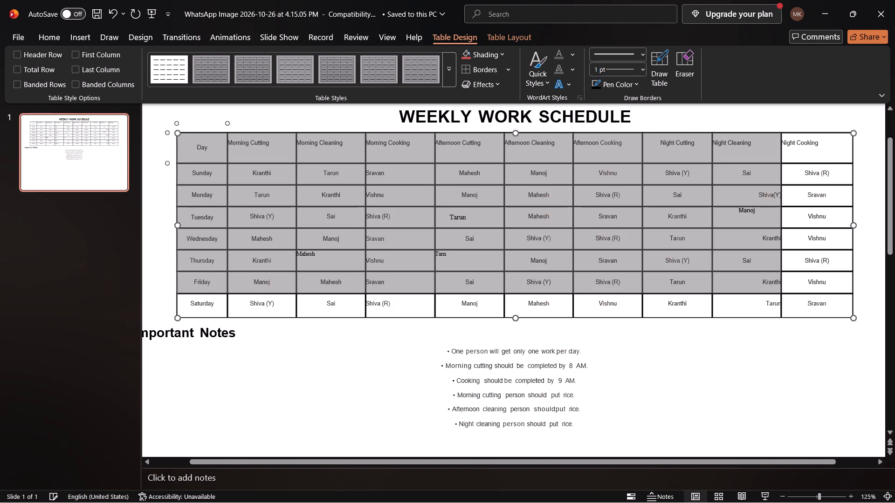
pyautogui.moveTo(736, 293); pyautogui.dragTo(894, 299)
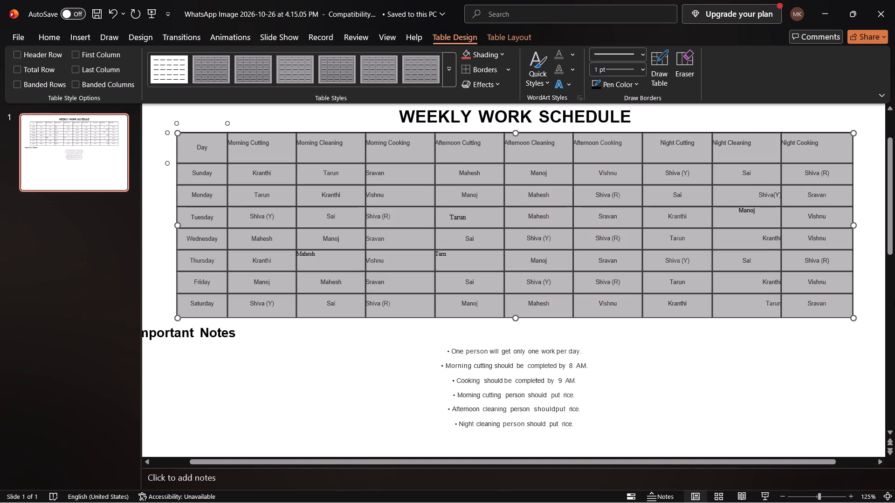
pyautogui.click(77, 34)
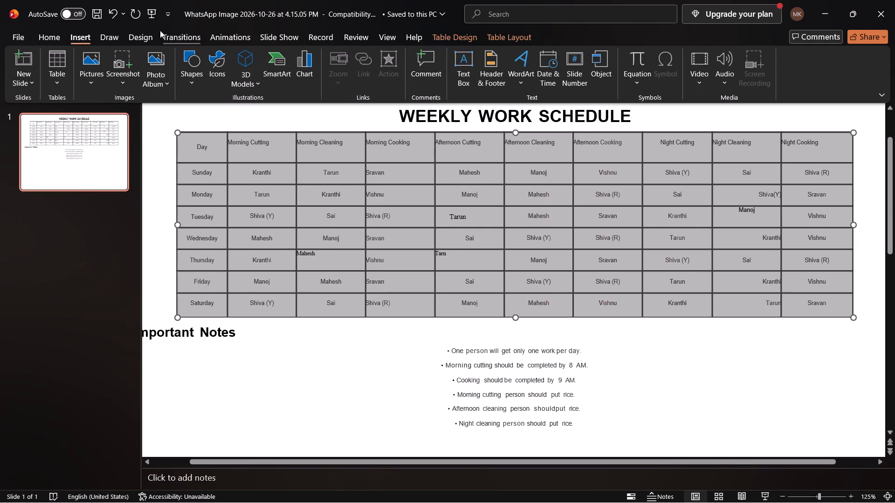
pyautogui.click(44, 35)
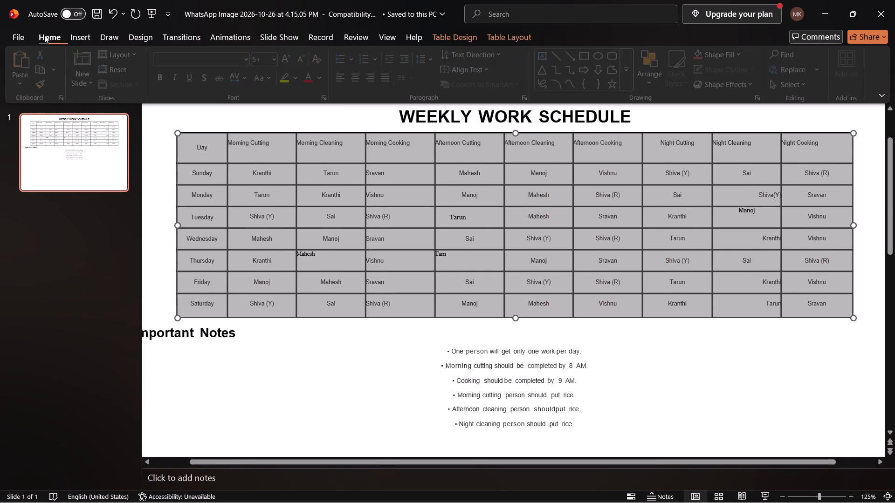
pyautogui.click(357, 73)
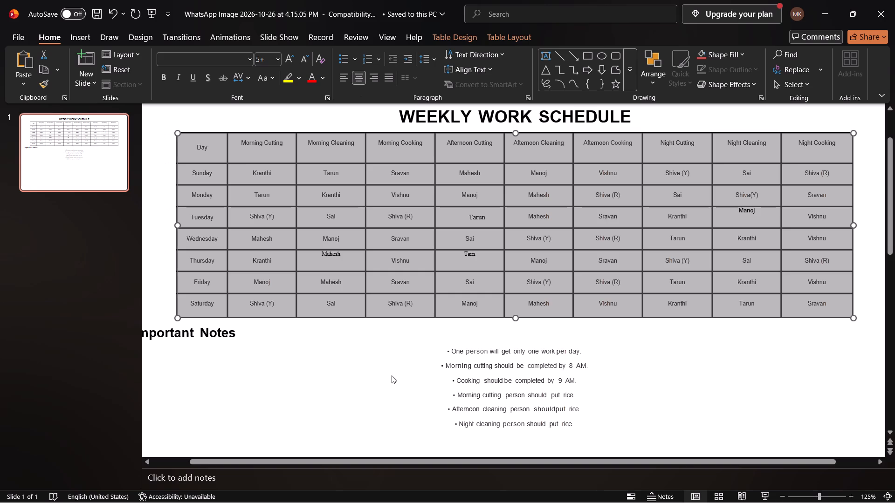
pyautogui.click(378, 375)
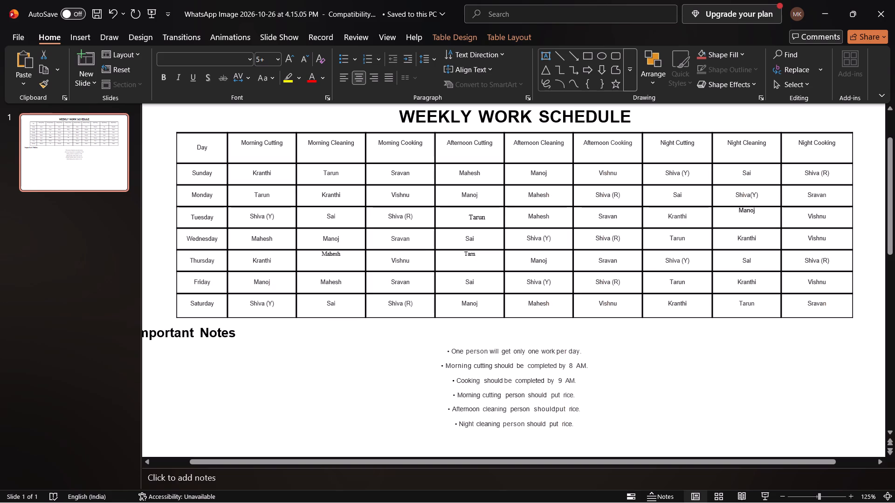
# Correct the misspelled name in the Thursday Afternoon Cutting cell to Tarun.
pyautogui.click(475, 254)
pyautogui.click(465, 251)
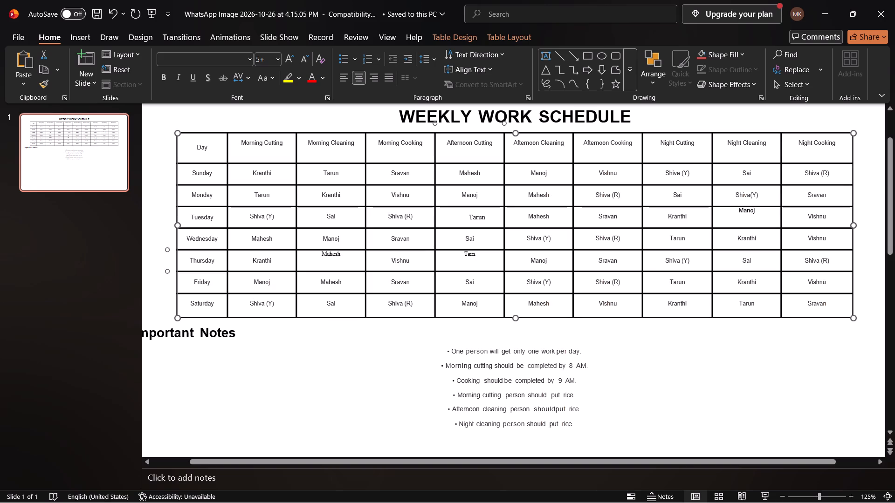
pyautogui.click(473, 255)
pyautogui.press('Right')
pyautogui.press('BackSpace')
pyautogui.press('BackSpace')
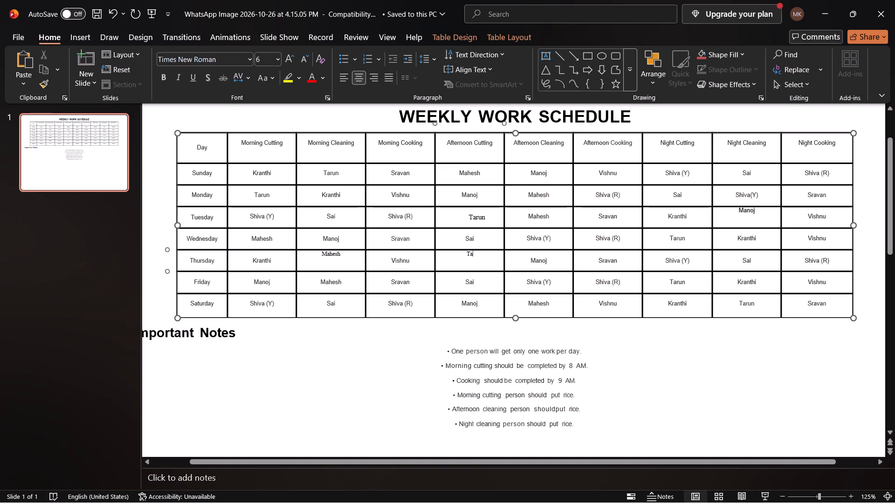
pyautogui.write('run')
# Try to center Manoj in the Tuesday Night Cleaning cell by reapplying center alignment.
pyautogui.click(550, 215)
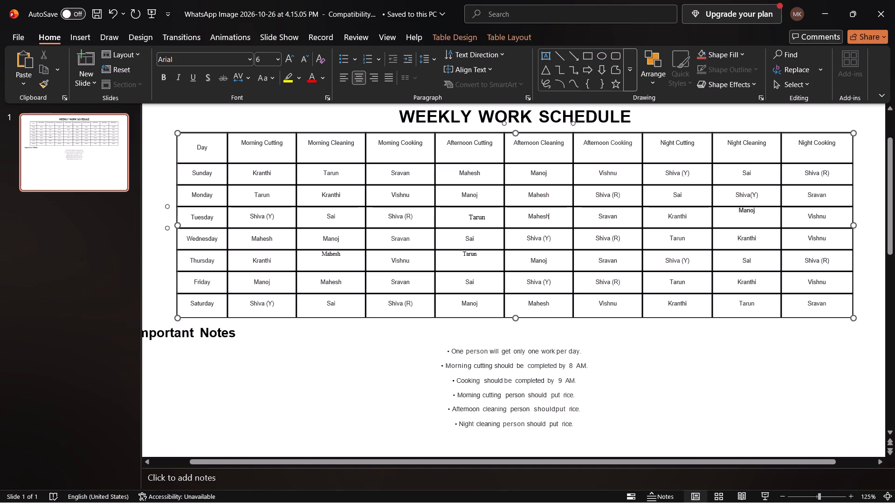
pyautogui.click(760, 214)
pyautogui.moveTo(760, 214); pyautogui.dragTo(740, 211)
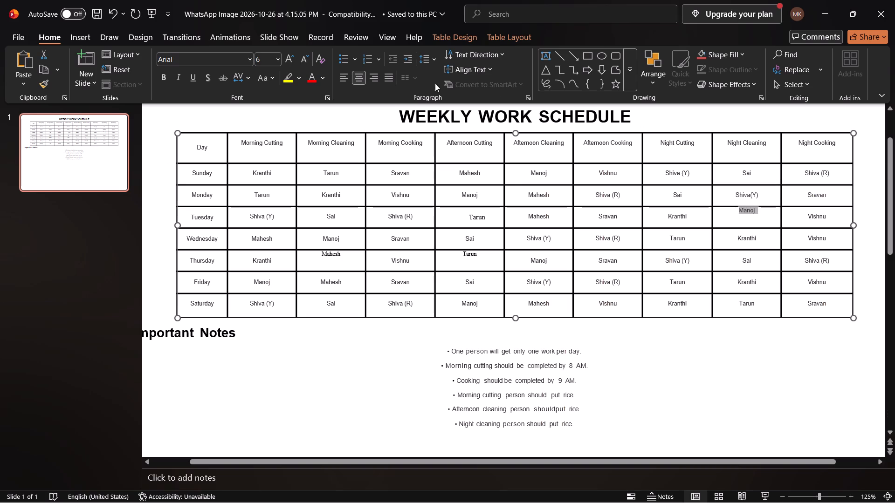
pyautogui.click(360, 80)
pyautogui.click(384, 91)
# Save the presentation.
pyautogui.click(486, 261)
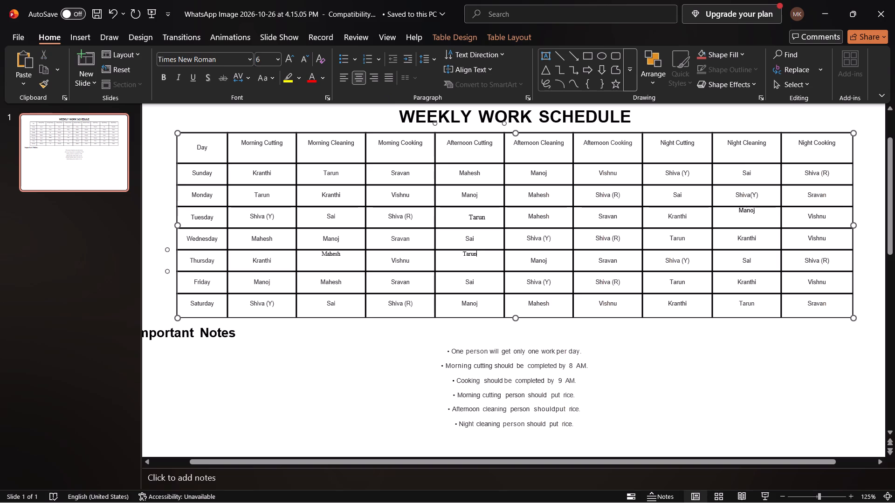
pyautogui.hotkey('ctrl', 's')
pyautogui.hotkey('ctrl', 's')
pyautogui.hotkey('ctrl', 's')
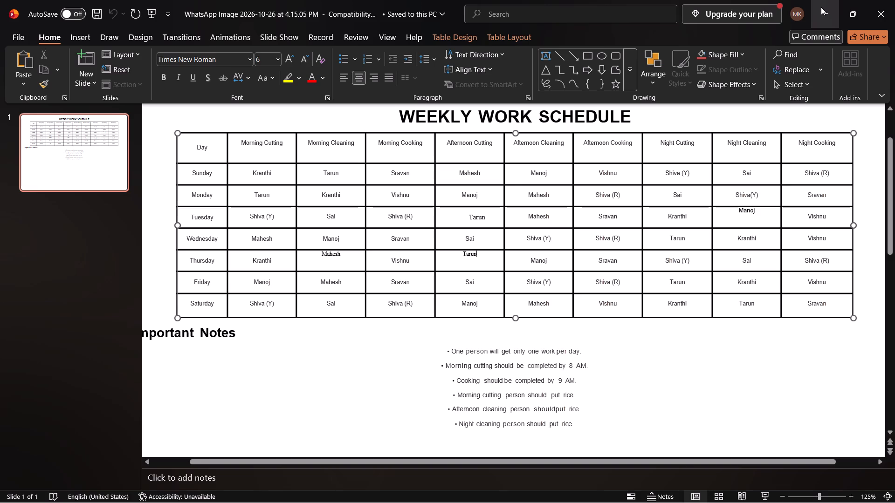
pyautogui.hotkey('ctrl', 's')
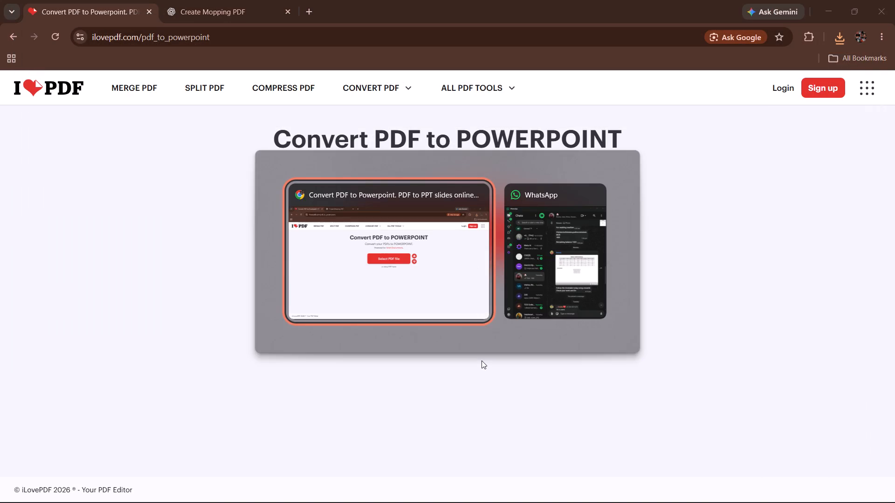
pyautogui.click(431, 222)
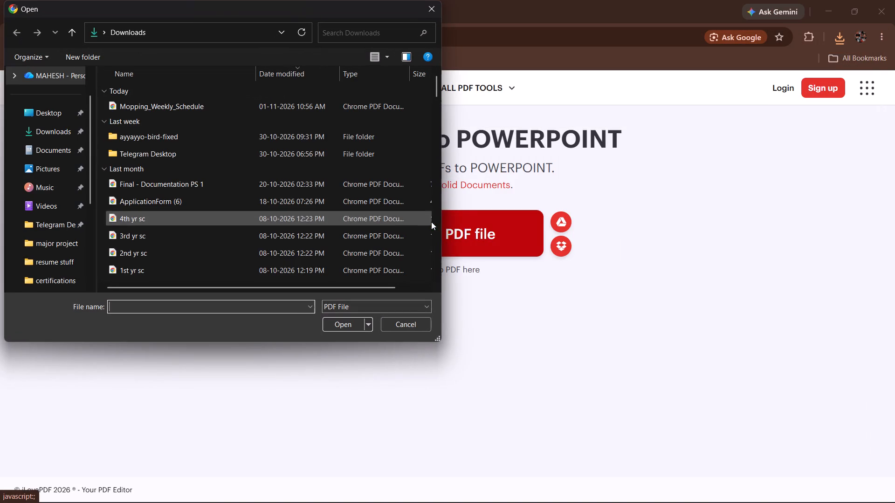
pyautogui.click(230, 107)
pyautogui.press('Return')
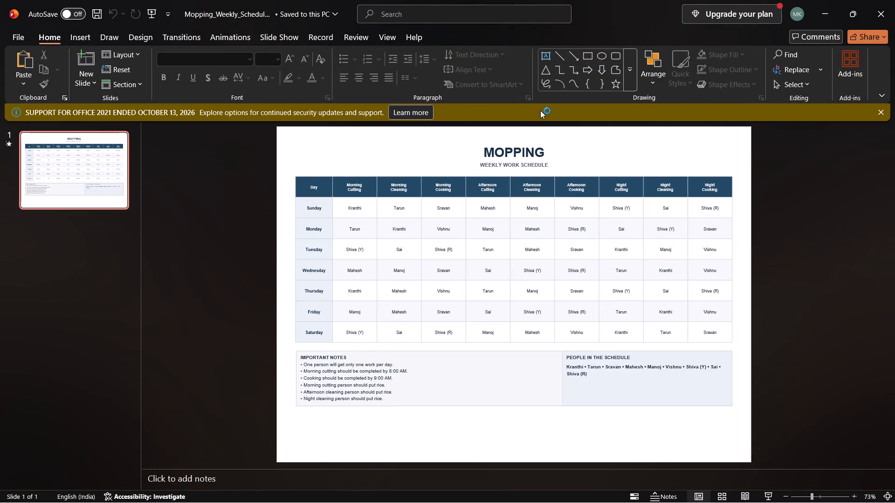
# Delete the MOPPING title above the WEEKLY WORK SCHEDULE heading.
pyautogui.moveTo(546, 154); pyautogui.dragTo(493, 155)
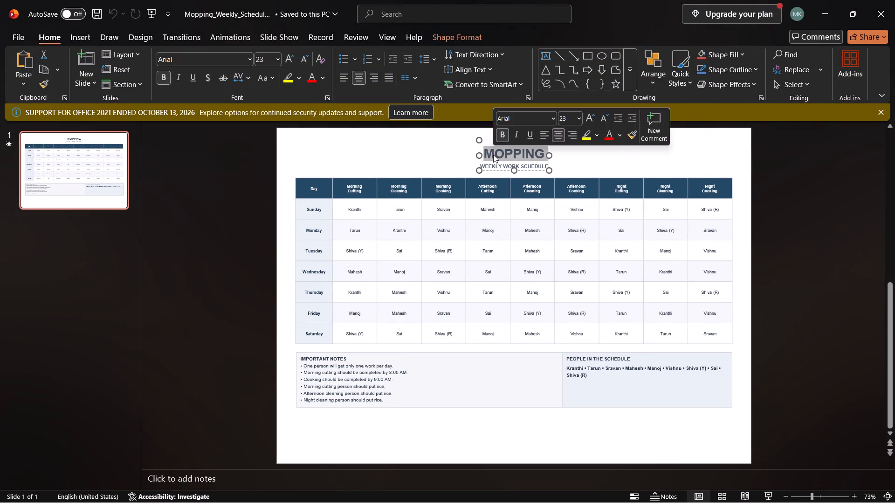
pyautogui.press('BackSpace')
# Set the WEEKLY WORK SCHEDULE heading to 12 pt and widen its text box so it fits on one line.
pyautogui.doubleClick(498, 145)
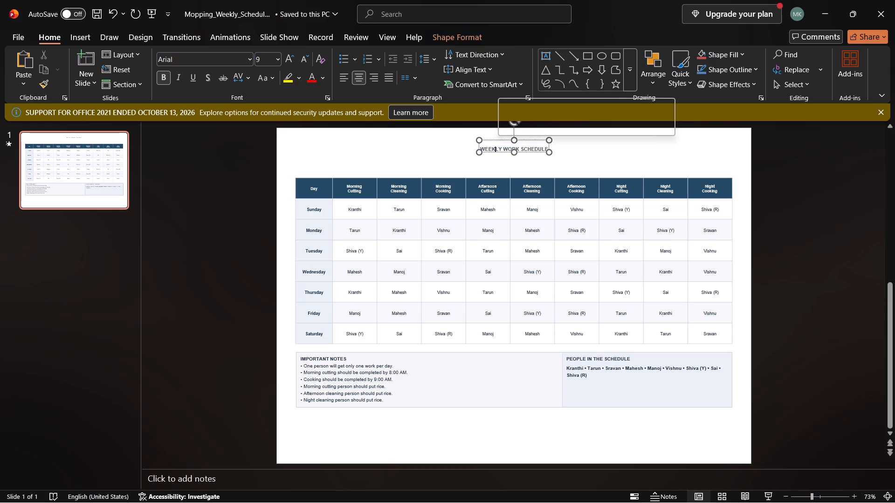
pyautogui.hotkey('ctrl', 'a')
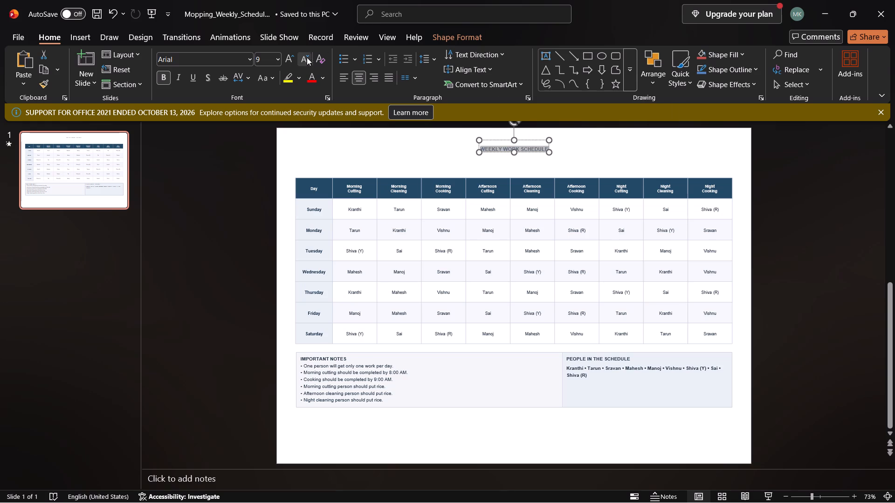
pyautogui.click(275, 59)
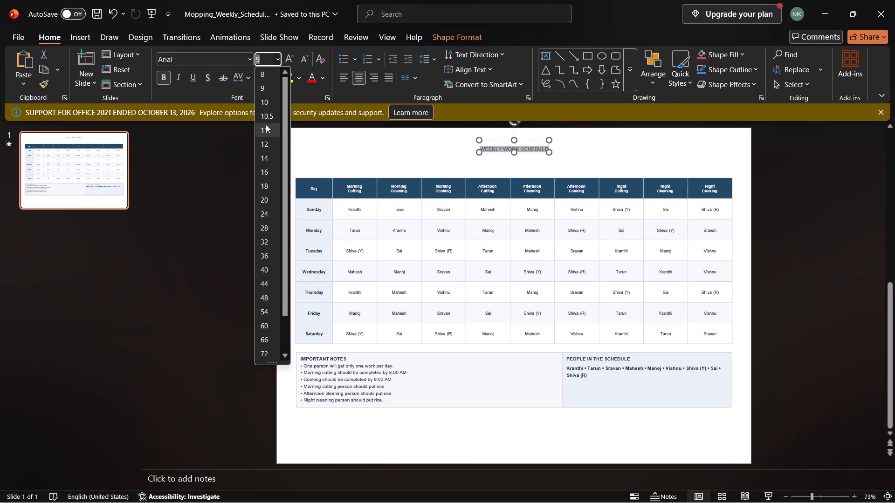
pyautogui.click(264, 146)
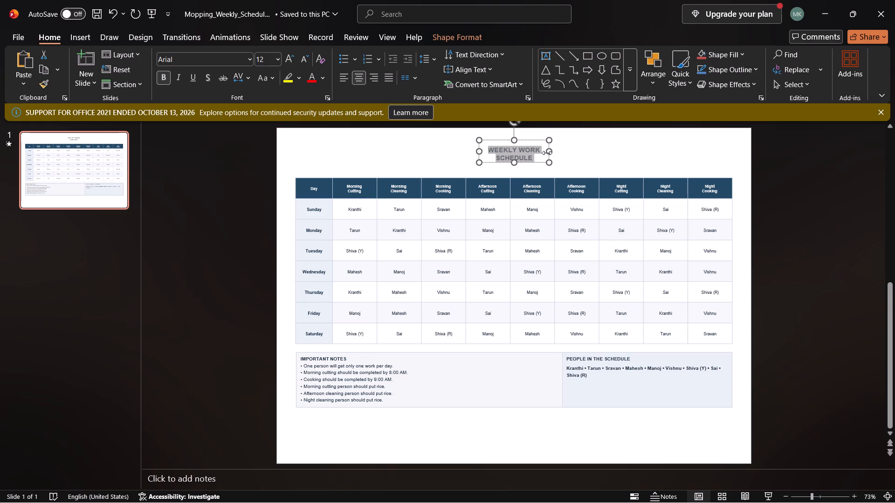
pyautogui.moveTo(547, 153); pyautogui.dragTo(605, 151)
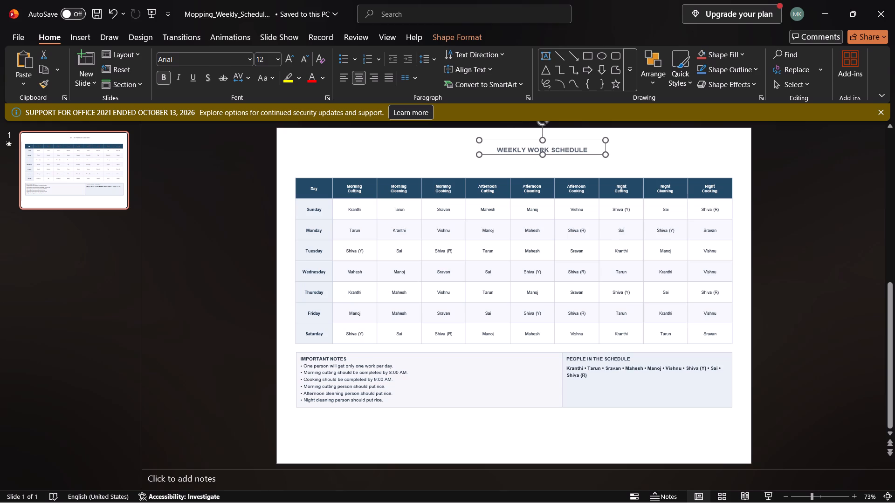
# Replace the PEOPLE IN THE SCHEDULE heading above the names list with "MOPPING:".
pyautogui.click(635, 360)
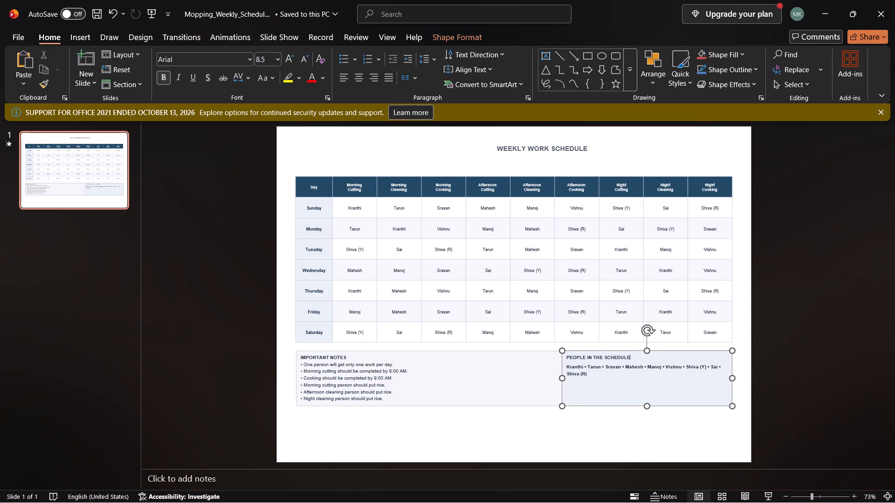
pyautogui.moveTo(631, 360); pyautogui.dragTo(633, 356)
pyautogui.click(633, 356)
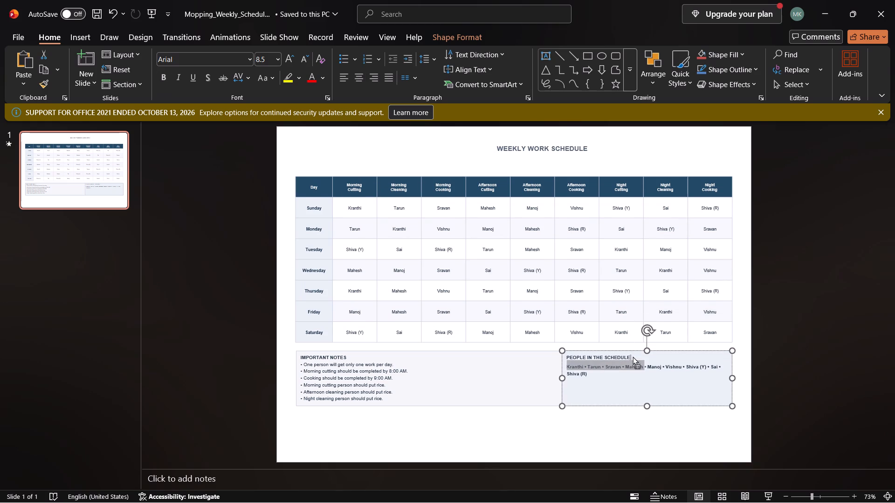
pyautogui.press('BackSpace')
pyautogui.press('BackSpace')
pyautogui.press('BackSpace')
pyautogui.press('BackSpace')
pyautogui.press('BackSpace')
pyautogui.press('BackSpace')
pyautogui.press('BackSpace')
pyautogui.press('BackSpace')
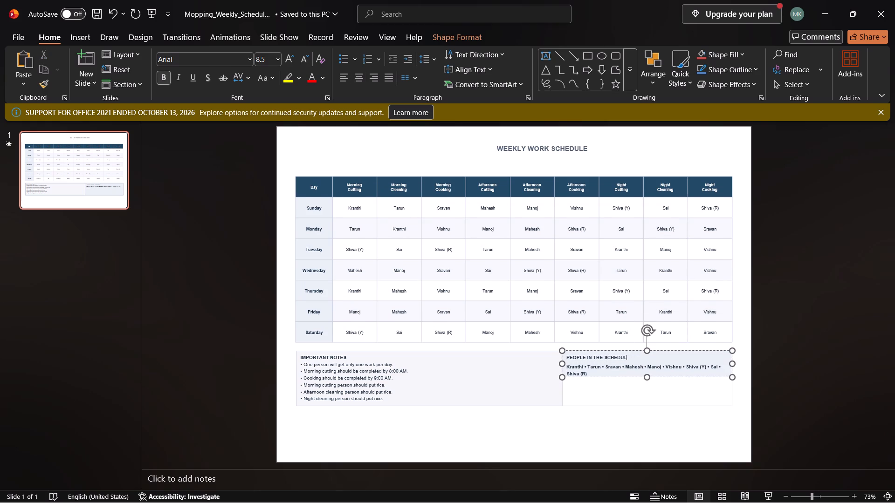
pyautogui.press('BackSpace')
pyautogui.press('BackSpace')
pyautogui.press('BackSpace')
pyautogui.press('BackSpace')
pyautogui.press('BackSpace')
pyautogui.press('BackSpace')
pyautogui.press('BackSpace')
pyautogui.press('BackSpace')
pyautogui.press('BackSpace')
pyautogui.press('BackSpace')
pyautogui.press('BackSpace')
pyautogui.press('BackSpace')
pyautogui.press('BackSpace')
pyautogui.press('BackSpace')
pyautogui.write('MOPPING')
pyautogui.hotkey('shift', ':')
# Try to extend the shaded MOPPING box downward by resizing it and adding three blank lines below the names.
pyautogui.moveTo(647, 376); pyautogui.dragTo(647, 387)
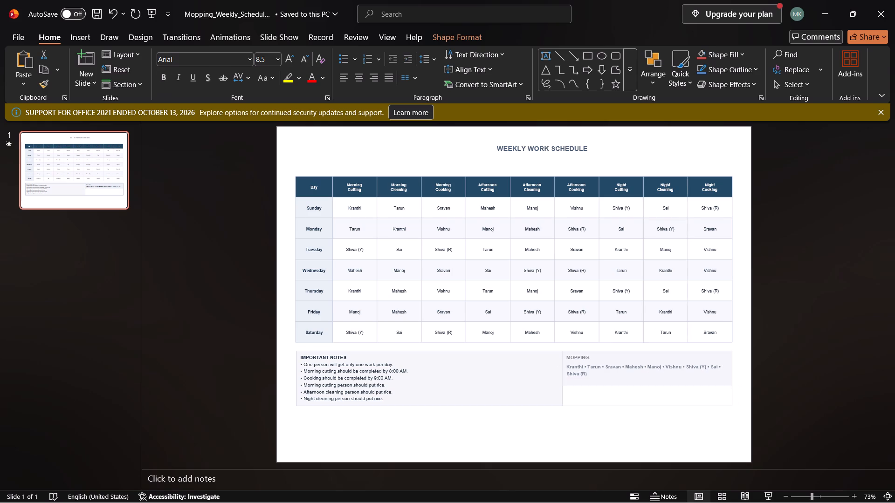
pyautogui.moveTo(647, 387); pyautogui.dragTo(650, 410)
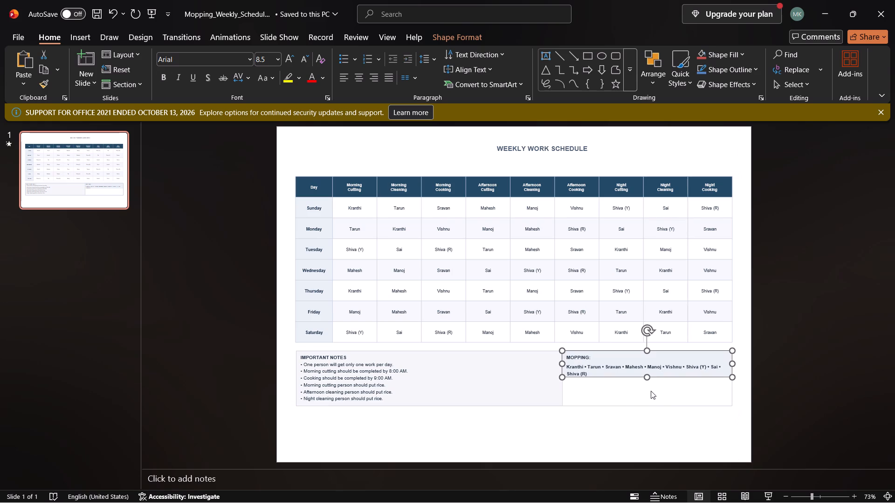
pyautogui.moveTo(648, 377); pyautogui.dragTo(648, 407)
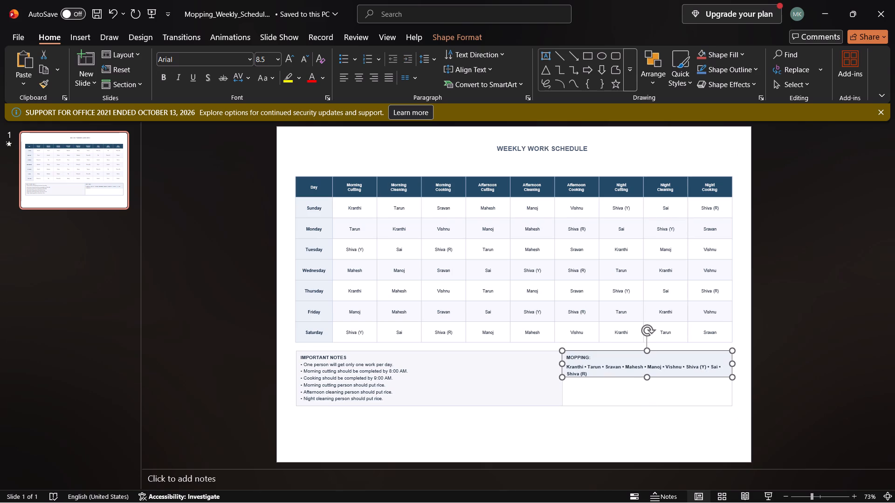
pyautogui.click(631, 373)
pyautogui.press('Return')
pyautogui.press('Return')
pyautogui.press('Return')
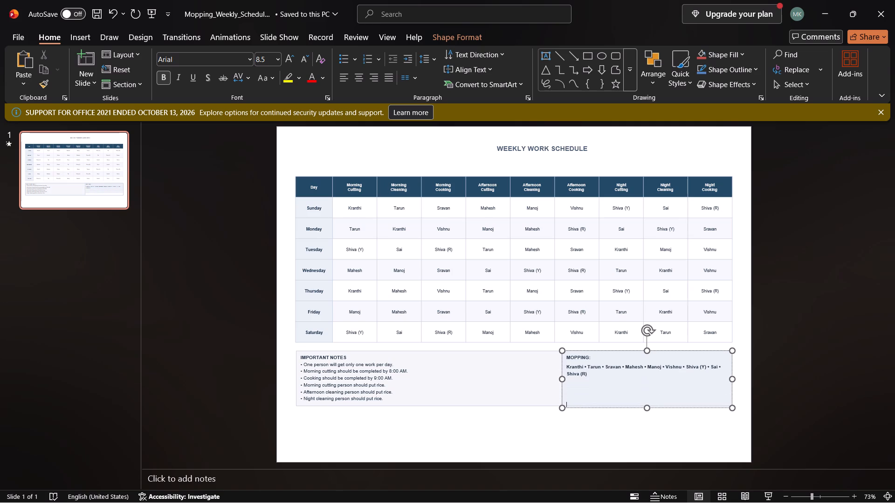
# Split the MOPPING names so Kranthi, Tarun, Sravan and Mahesh each stand on a separate line, with the remaining names below.
pyautogui.click(587, 367)
pyautogui.press('Return')
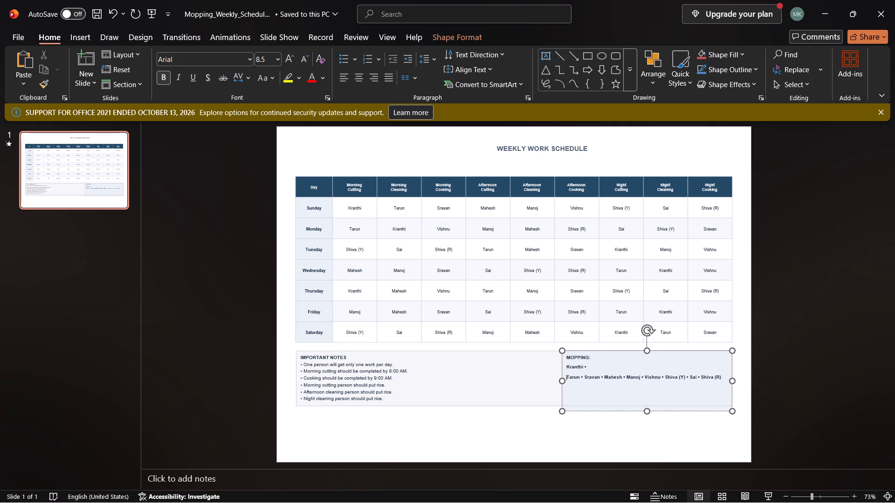
pyautogui.press('Return')
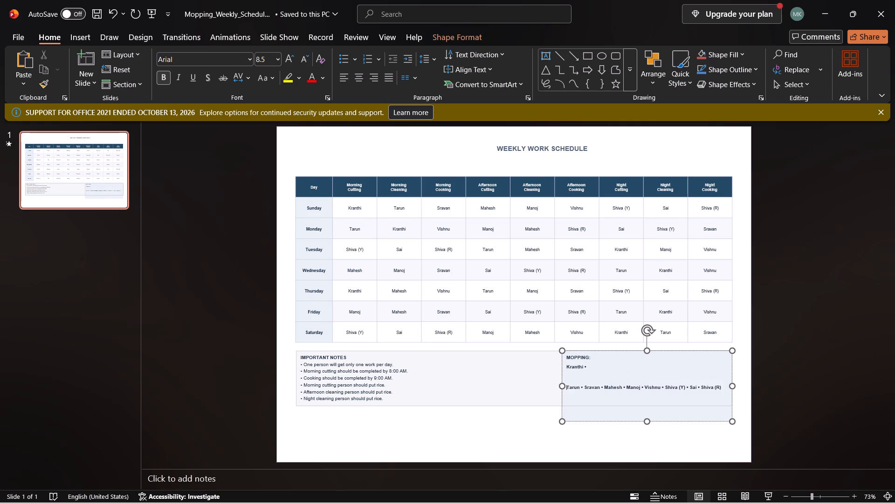
pyautogui.press('BackSpace')
pyautogui.click(584, 375)
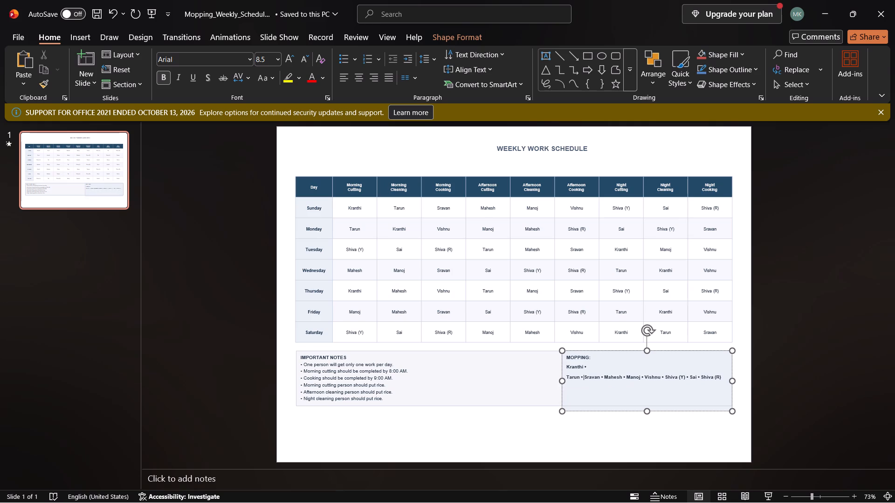
pyautogui.press('Return')
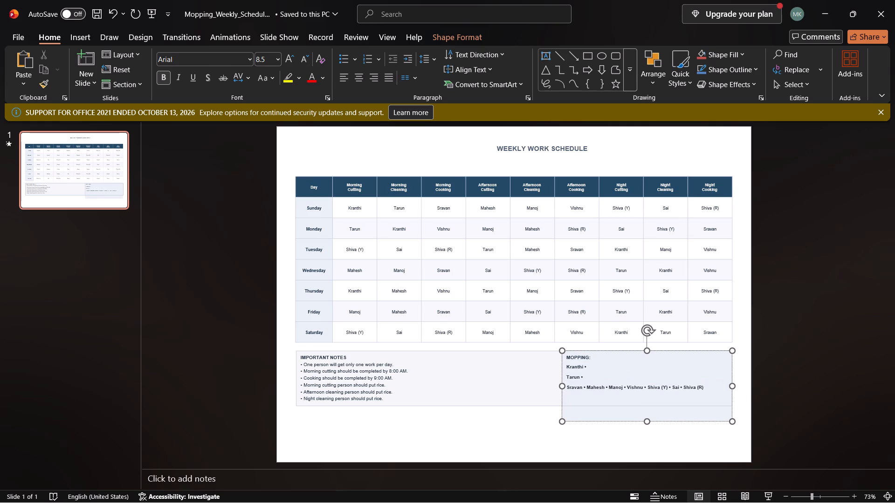
pyautogui.click(584, 386)
pyautogui.press('Right')
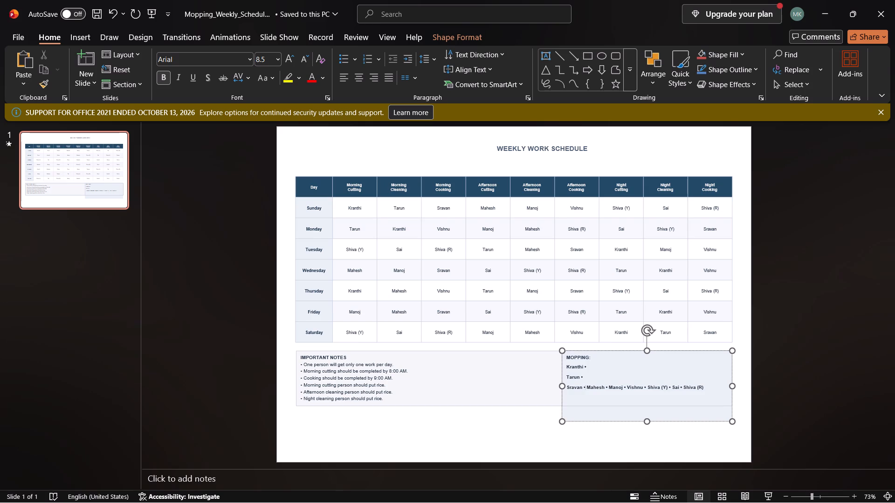
pyautogui.press('Return')
pyautogui.click(588, 396)
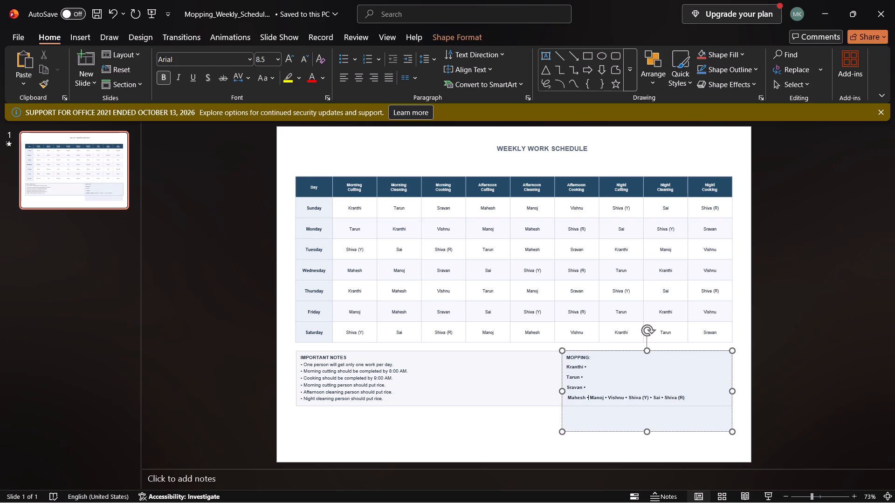
pyautogui.press('Return')
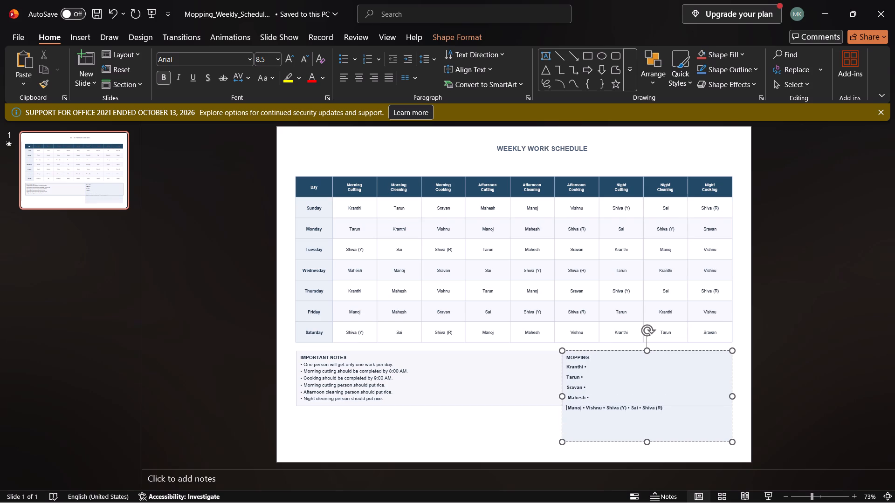
# Copy and remove the line from Manoj to Shiva (R), and delete the blank lines below Mahesh.
pyautogui.moveTo(568, 408); pyautogui.dragTo(668, 404)
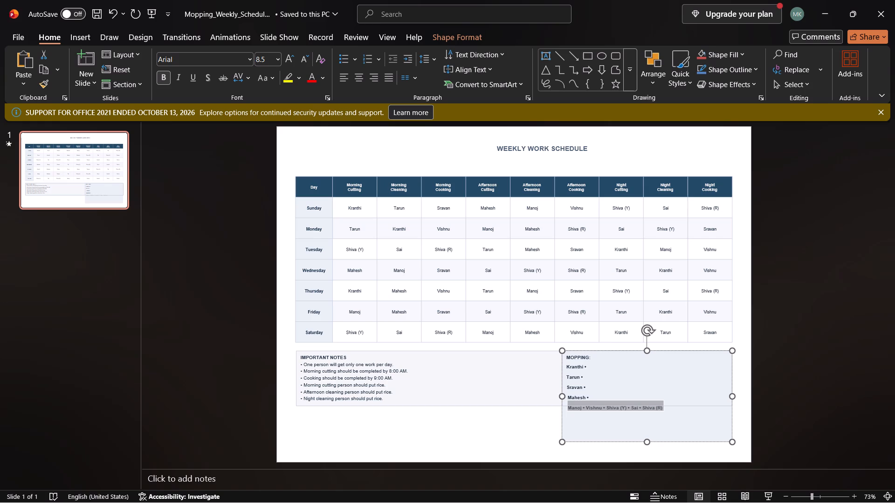
pyautogui.hotkey('ctrl', 'c')
pyautogui.press('BackSpace')
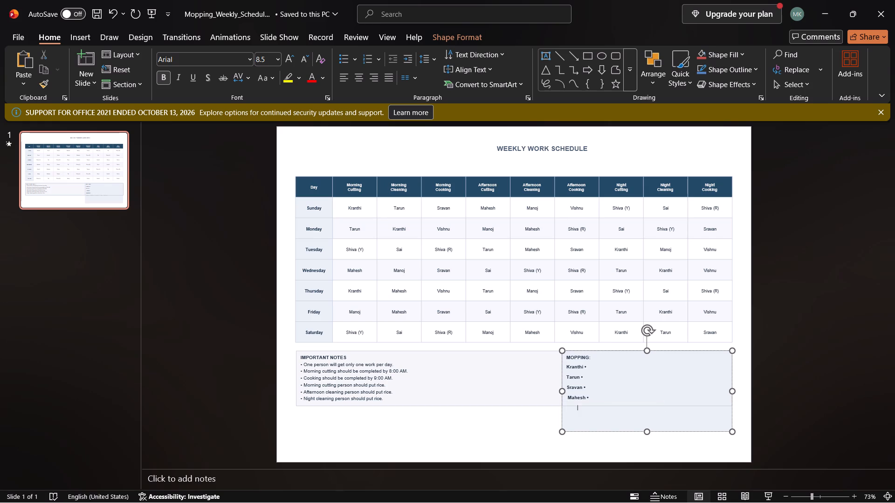
pyautogui.press('Down')
pyautogui.press('Down')
pyautogui.press('BackSpace')
pyautogui.press('BackSpace')
pyautogui.press('BackSpace')
pyautogui.press('BackSpace')
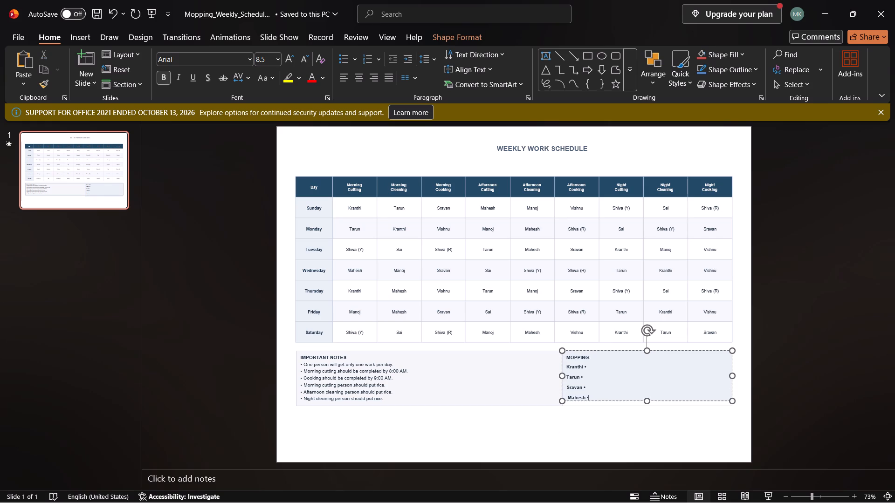
# Paste the copied names, Manoj to Shiva (R), one tab after Kranthi on the same line, without an extra line break.
pyautogui.click(647, 402)
pyautogui.click(624, 391)
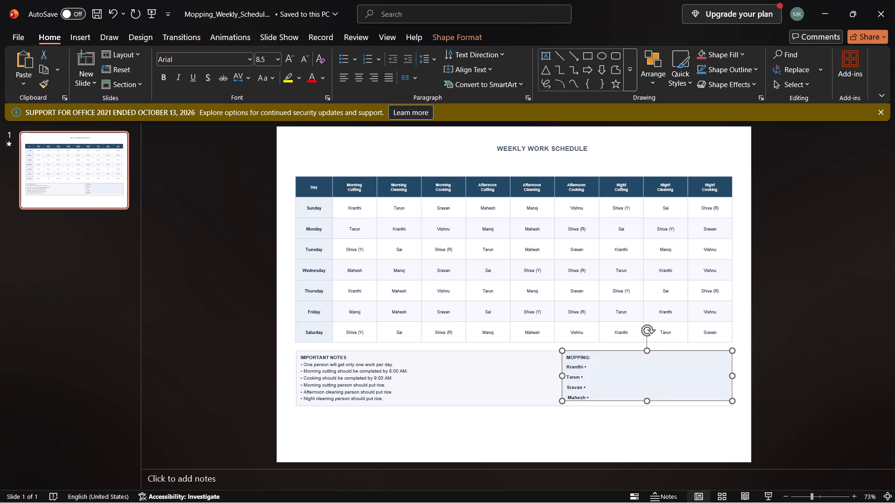
pyautogui.click(613, 390)
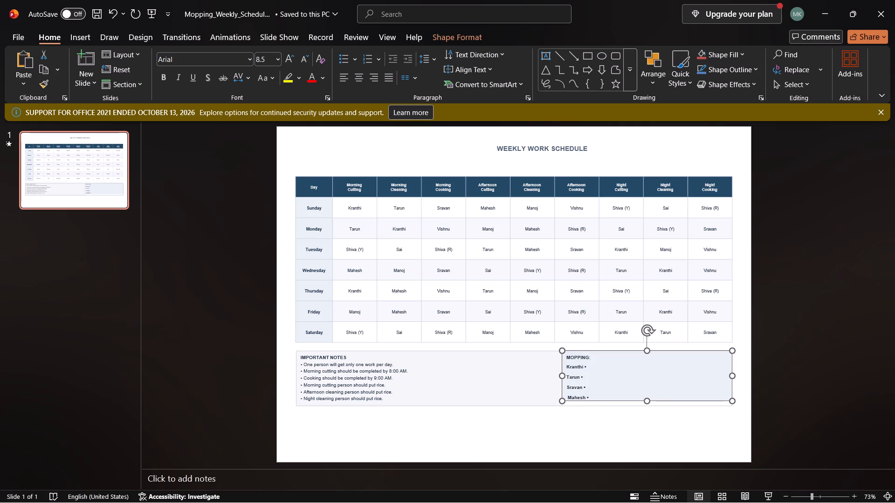
pyautogui.click(608, 360)
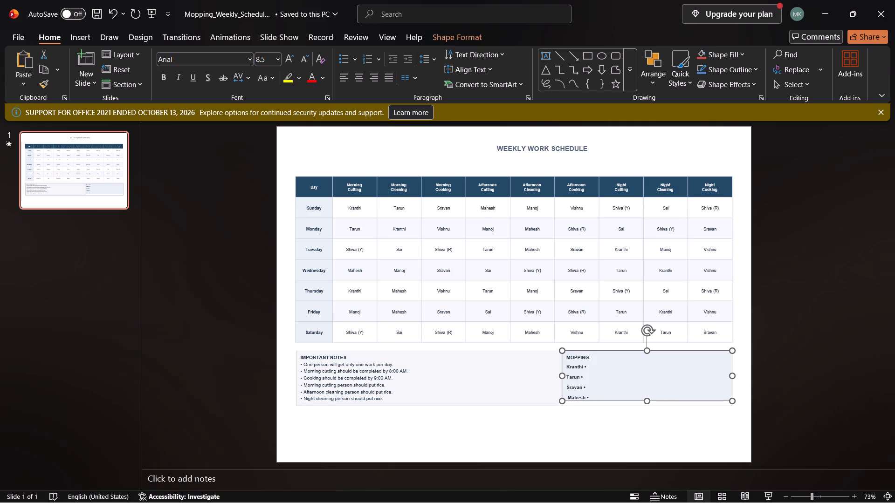
pyautogui.click(593, 368)
pyautogui.press('Tab')
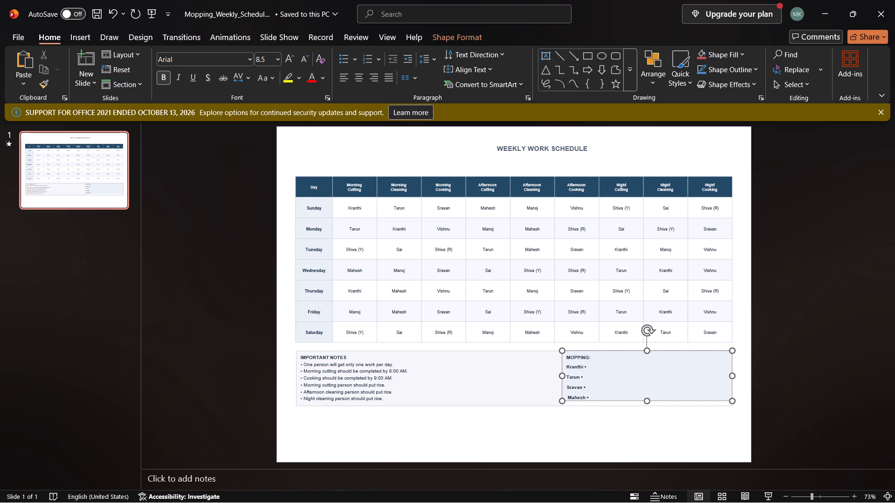
pyautogui.hotkey('ctrl', 'v')
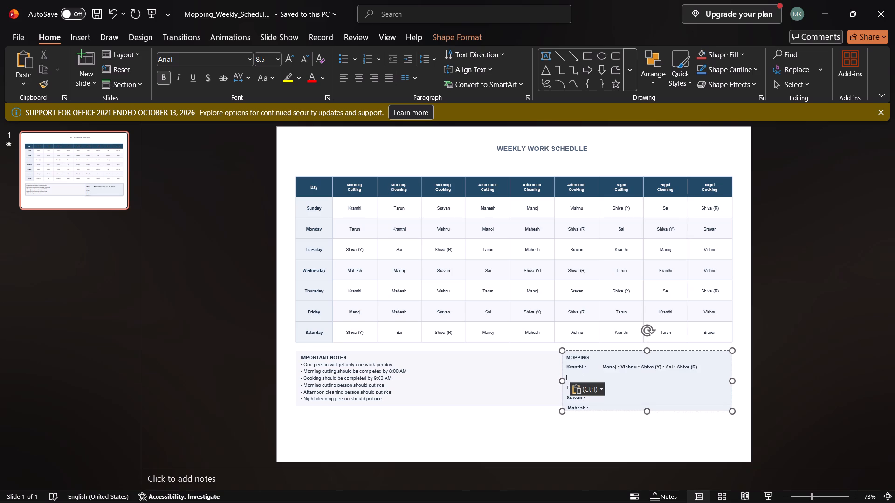
pyautogui.press('BackSpace')
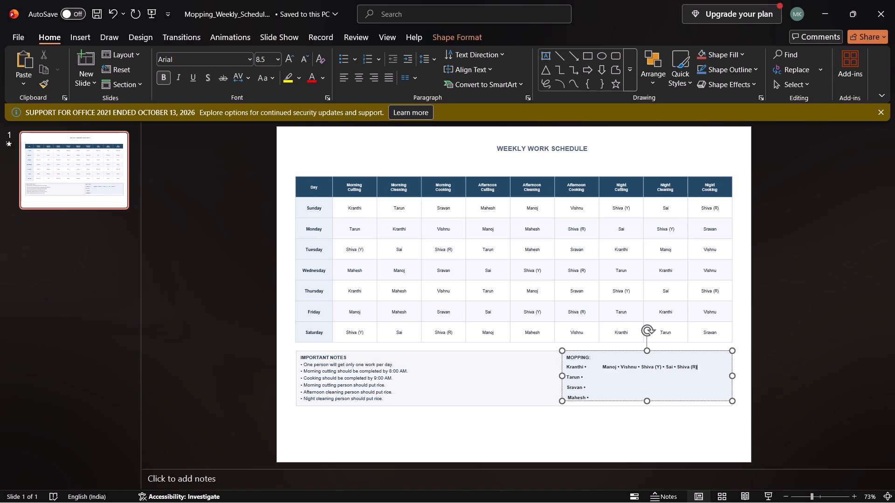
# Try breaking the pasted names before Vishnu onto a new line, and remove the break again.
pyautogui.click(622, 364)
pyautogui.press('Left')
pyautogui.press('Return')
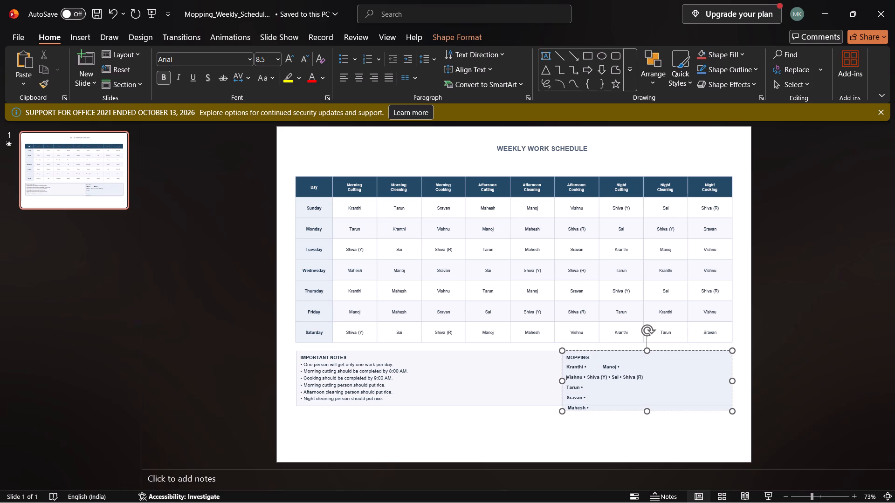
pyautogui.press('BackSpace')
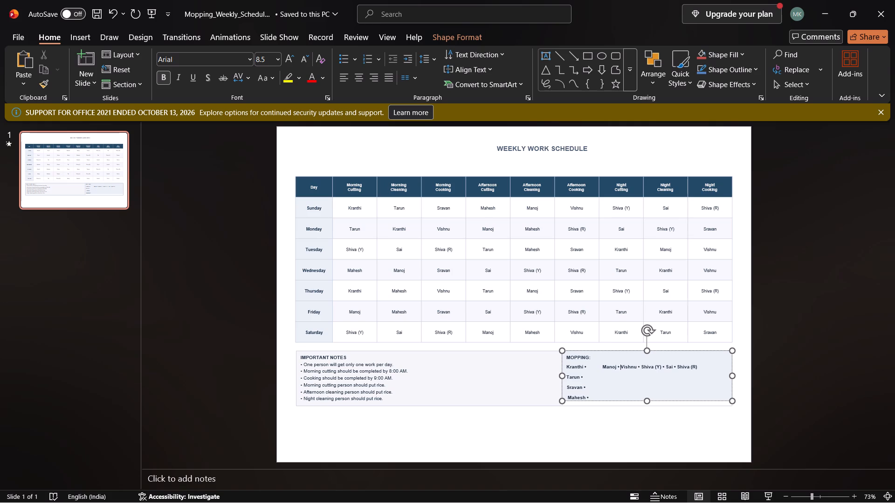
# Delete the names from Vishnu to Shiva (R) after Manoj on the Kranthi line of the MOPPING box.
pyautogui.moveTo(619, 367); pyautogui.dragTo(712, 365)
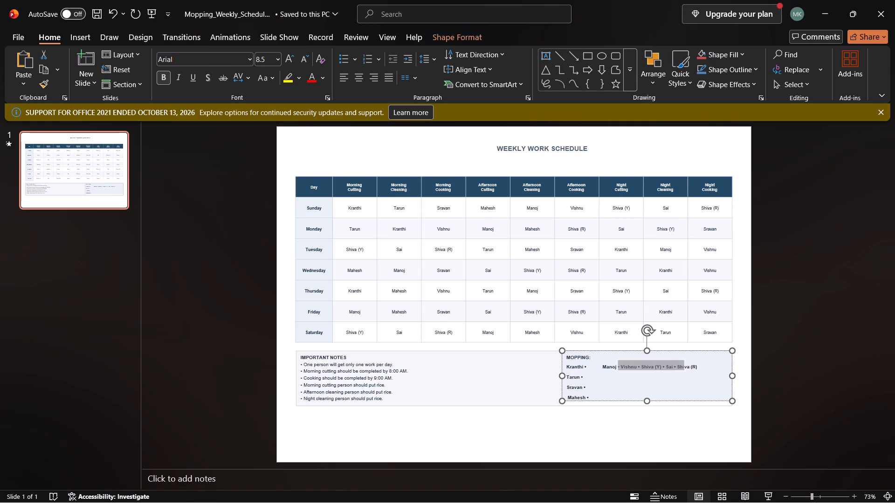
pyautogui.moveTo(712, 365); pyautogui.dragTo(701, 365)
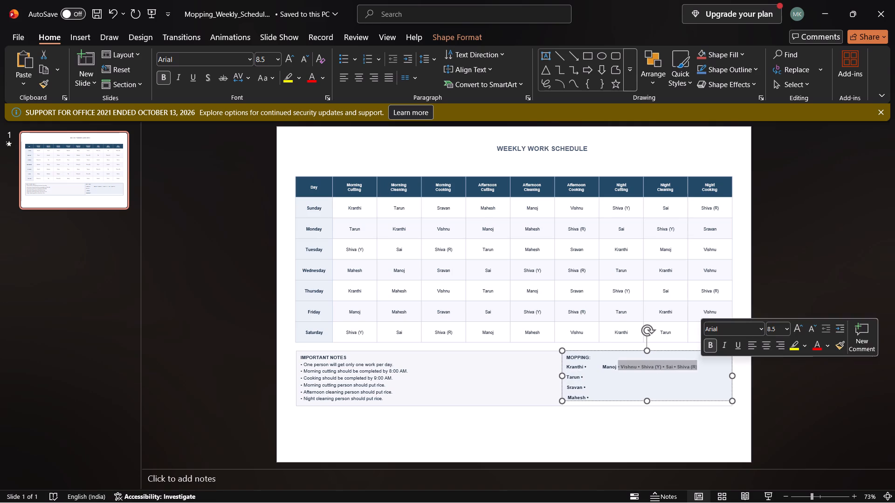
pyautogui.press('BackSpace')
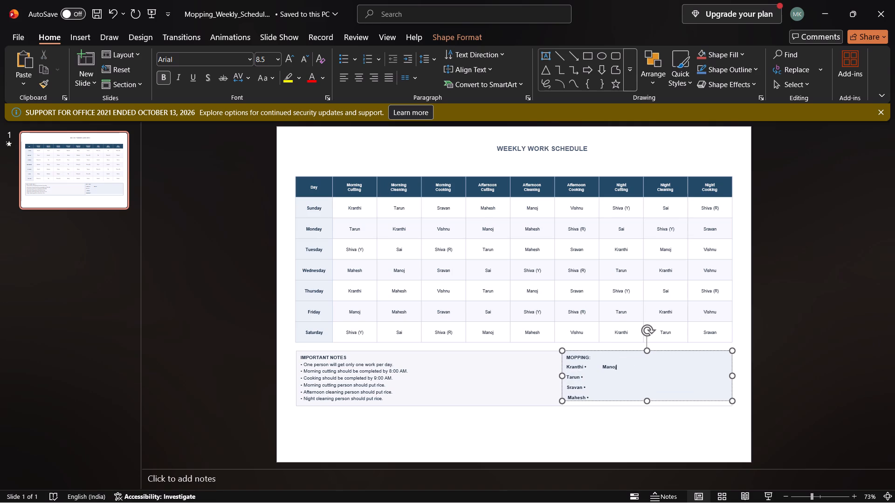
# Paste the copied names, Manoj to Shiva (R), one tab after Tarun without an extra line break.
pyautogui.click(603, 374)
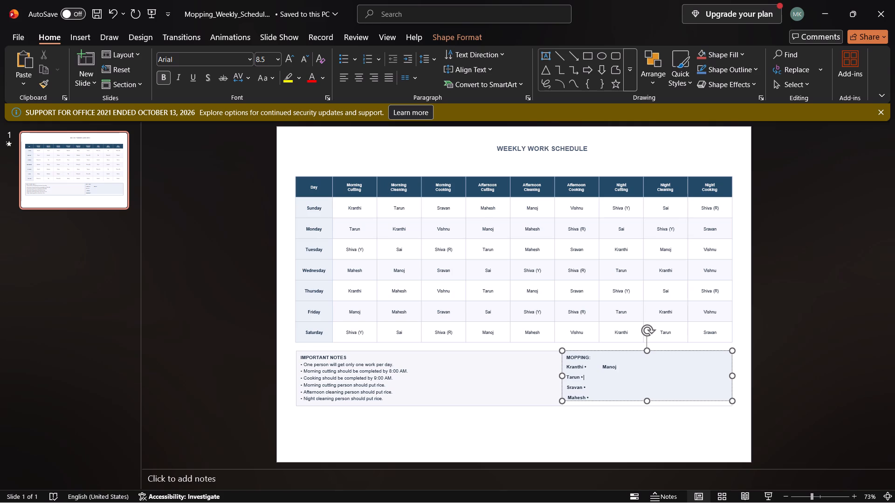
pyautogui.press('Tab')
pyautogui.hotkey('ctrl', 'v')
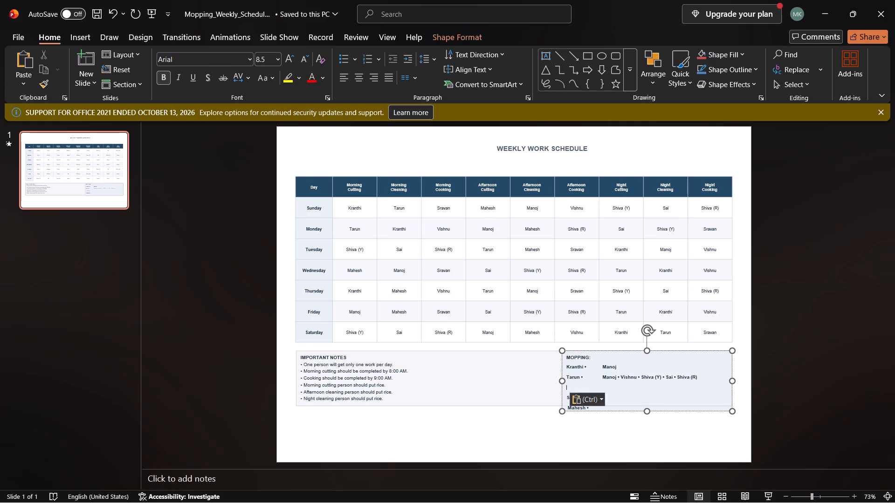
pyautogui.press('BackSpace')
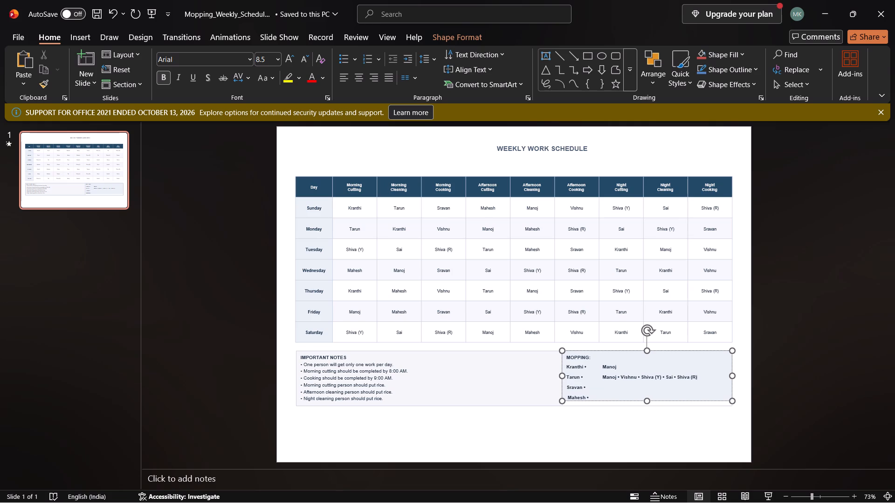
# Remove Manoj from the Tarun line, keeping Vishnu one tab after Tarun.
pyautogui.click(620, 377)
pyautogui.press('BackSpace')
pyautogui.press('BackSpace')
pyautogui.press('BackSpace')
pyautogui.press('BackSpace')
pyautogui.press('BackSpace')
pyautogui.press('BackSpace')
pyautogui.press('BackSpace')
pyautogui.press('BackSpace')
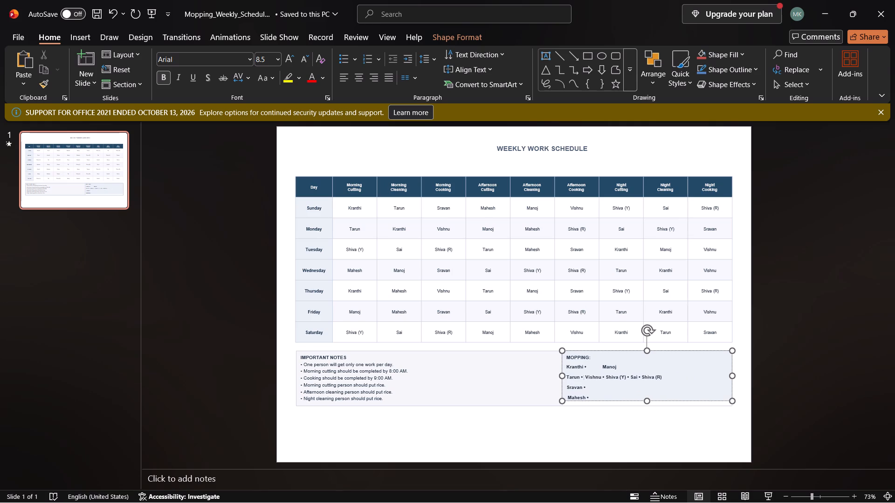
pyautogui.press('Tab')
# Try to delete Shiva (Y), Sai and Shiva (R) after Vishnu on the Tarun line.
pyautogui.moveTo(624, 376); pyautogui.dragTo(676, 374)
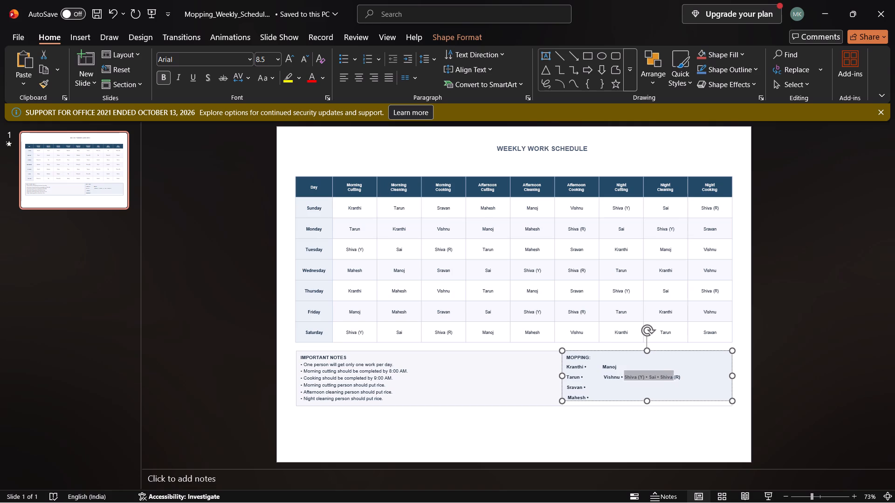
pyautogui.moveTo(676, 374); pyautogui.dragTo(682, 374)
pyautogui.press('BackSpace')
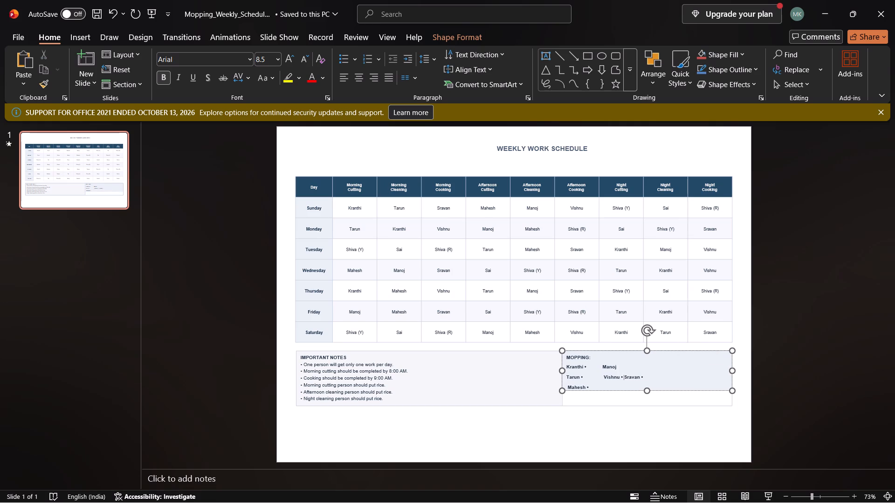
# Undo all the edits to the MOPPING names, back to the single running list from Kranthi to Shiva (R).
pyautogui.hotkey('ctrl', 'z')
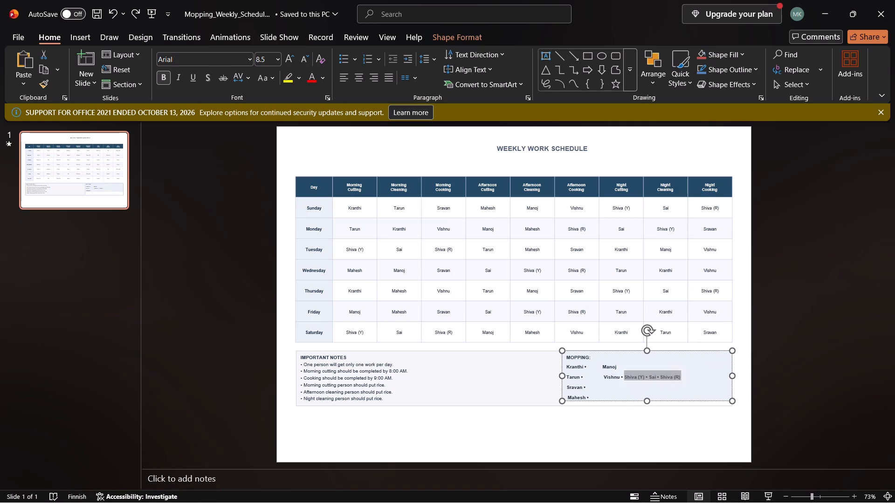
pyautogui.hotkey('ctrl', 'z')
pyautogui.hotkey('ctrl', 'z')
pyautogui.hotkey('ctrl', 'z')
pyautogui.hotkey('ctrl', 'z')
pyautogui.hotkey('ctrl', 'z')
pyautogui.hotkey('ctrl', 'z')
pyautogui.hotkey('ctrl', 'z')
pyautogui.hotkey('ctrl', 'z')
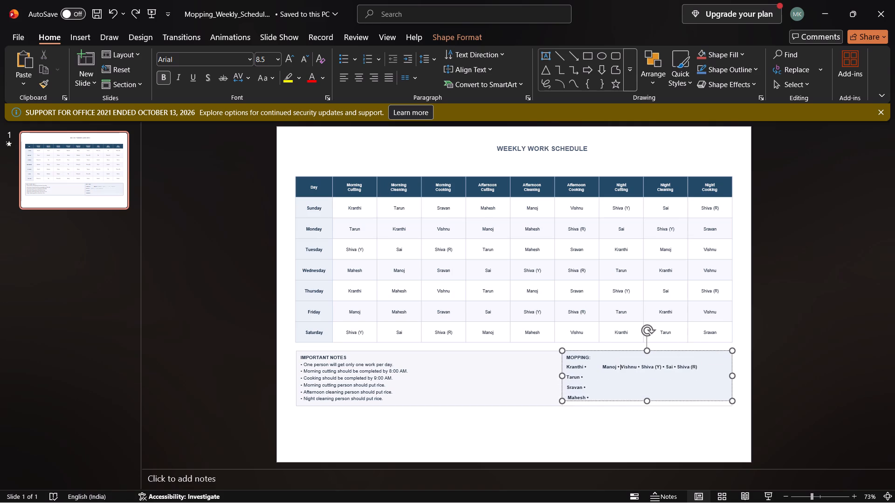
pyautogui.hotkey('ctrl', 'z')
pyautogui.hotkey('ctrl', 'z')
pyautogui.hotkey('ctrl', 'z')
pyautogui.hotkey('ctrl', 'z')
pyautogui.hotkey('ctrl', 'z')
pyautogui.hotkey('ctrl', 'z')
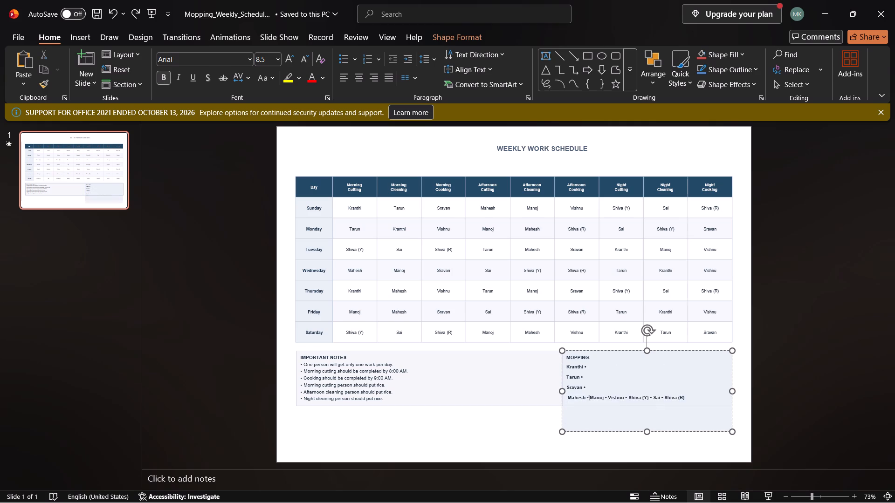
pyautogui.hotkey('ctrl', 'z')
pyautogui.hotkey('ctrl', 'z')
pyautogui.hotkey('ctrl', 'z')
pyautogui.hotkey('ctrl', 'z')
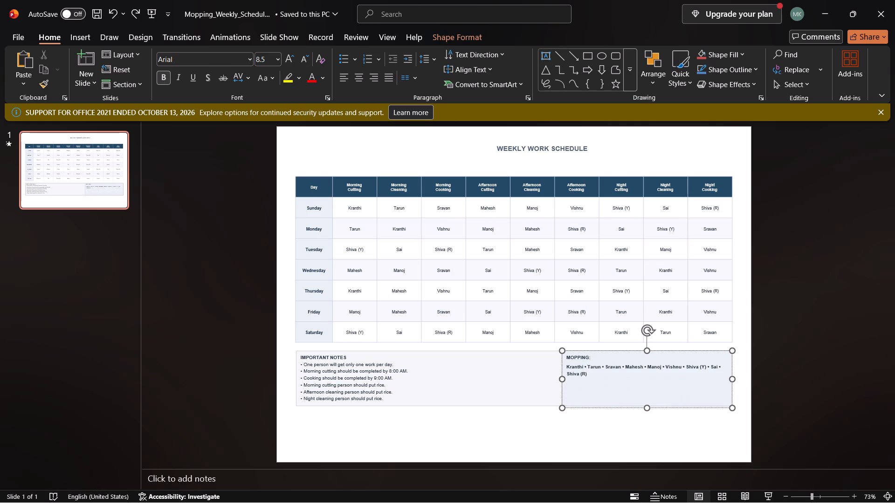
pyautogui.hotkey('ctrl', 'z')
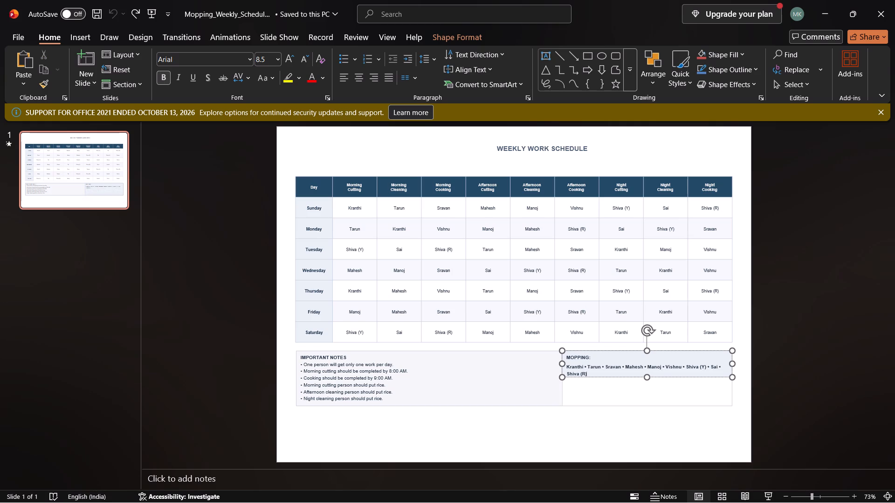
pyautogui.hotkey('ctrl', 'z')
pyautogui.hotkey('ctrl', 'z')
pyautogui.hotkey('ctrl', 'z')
# Add three line breaks after Shiva (R) to extend the MOPPING box downward.
pyautogui.click(624, 374)
pyautogui.press('Return')
pyautogui.press('Return')
pyautogui.press('Return')
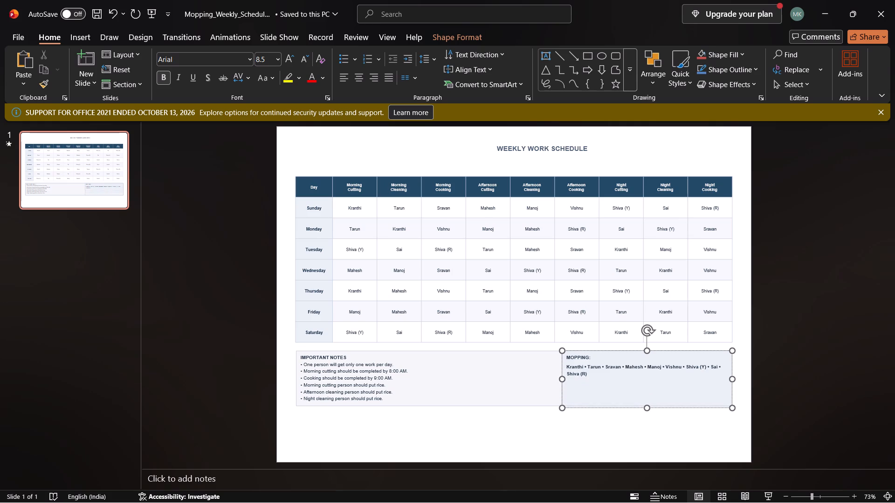
pyautogui.click(607, 437)
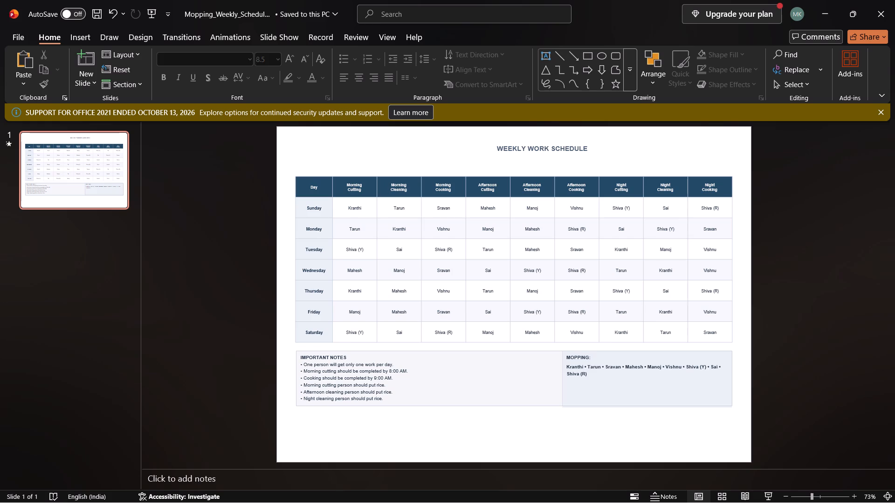
# Set the font size of the MOPPING names, Kranthi to Shiva (R), to 11.
pyautogui.moveTo(565, 366); pyautogui.dragTo(591, 376)
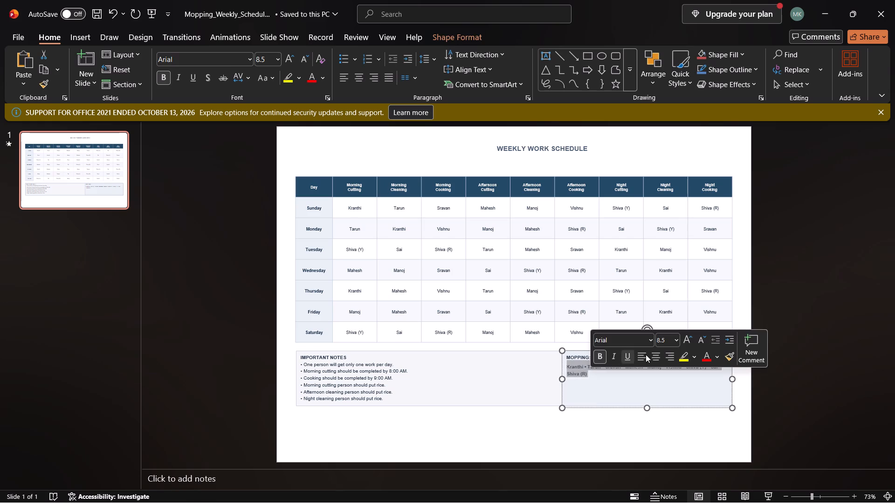
pyautogui.click(677, 340)
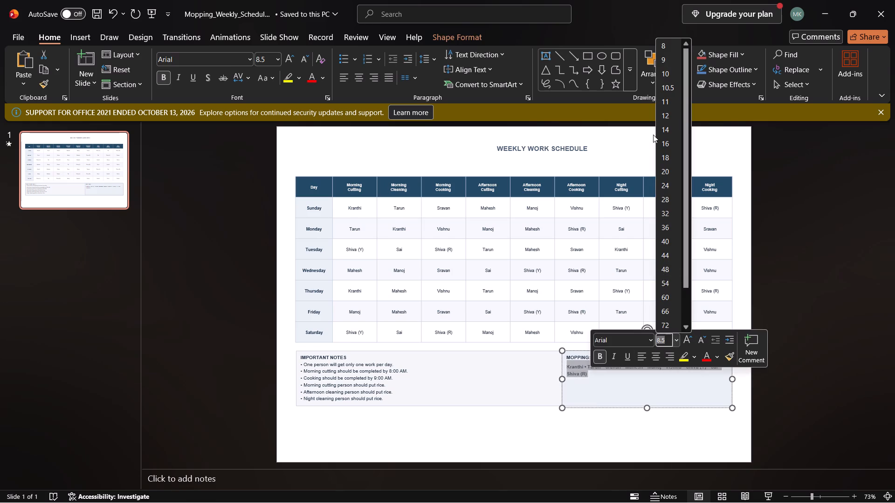
pyautogui.click(675, 96)
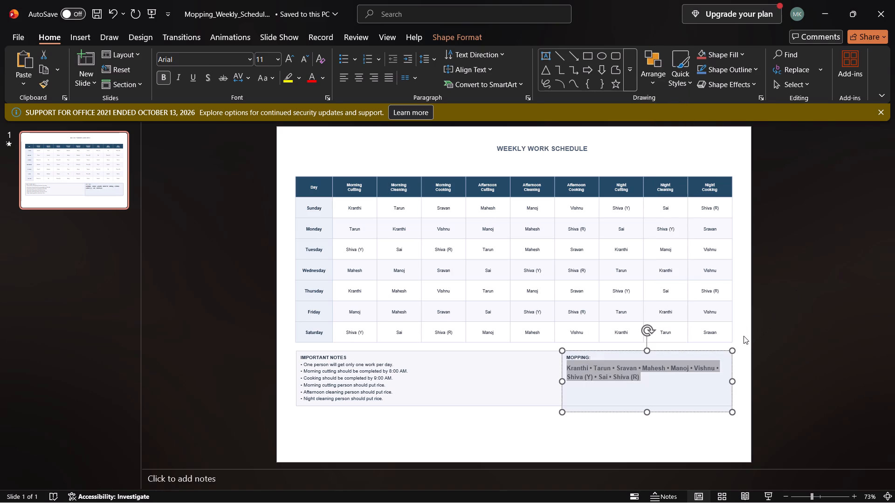
pyautogui.click(744, 336)
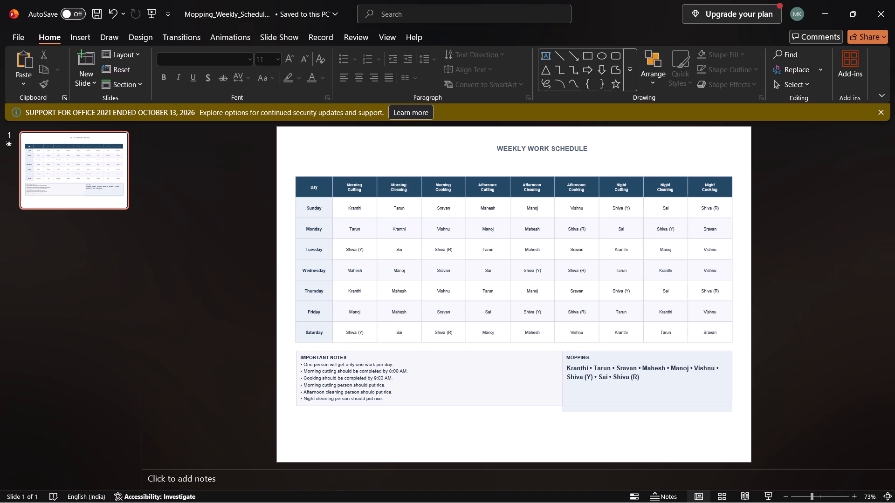
# Save the presentation.
pyautogui.hotkey('ctrl', 's')
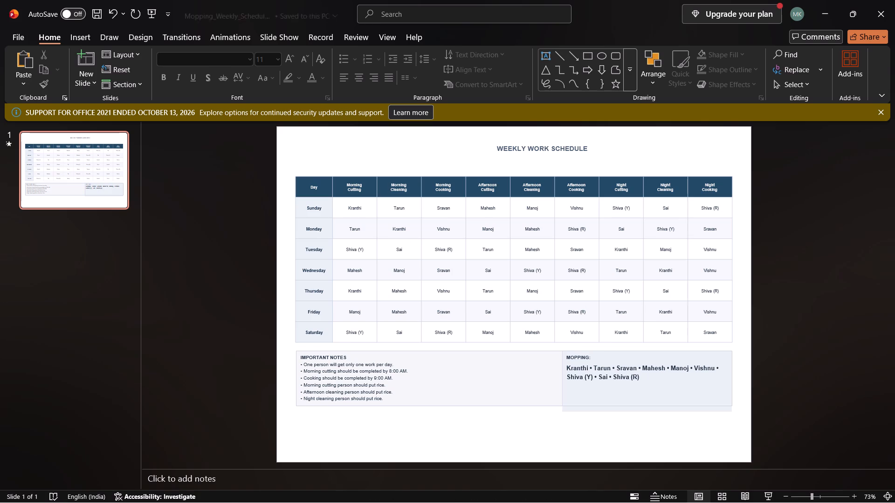
pyautogui.hotkey('ctrl', 's')
pyautogui.hotkey('ctrl', 's')
pyautogui.hotkey('ctrl', 's')
pyautogui.hotkey('ctrl', 's')
pyautogui.hotkey('ctrl', 's')
pyautogui.hotkey('ctrl', 's')
pyautogui.hotkey('ctrl', 's')
pyautogui.hotkey('ctrl', 's')
pyautogui.hotkey('ctrl', 's')
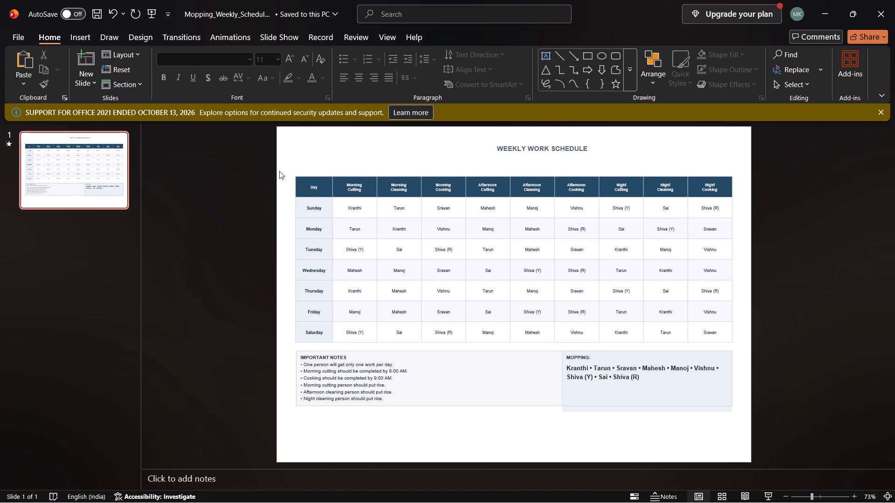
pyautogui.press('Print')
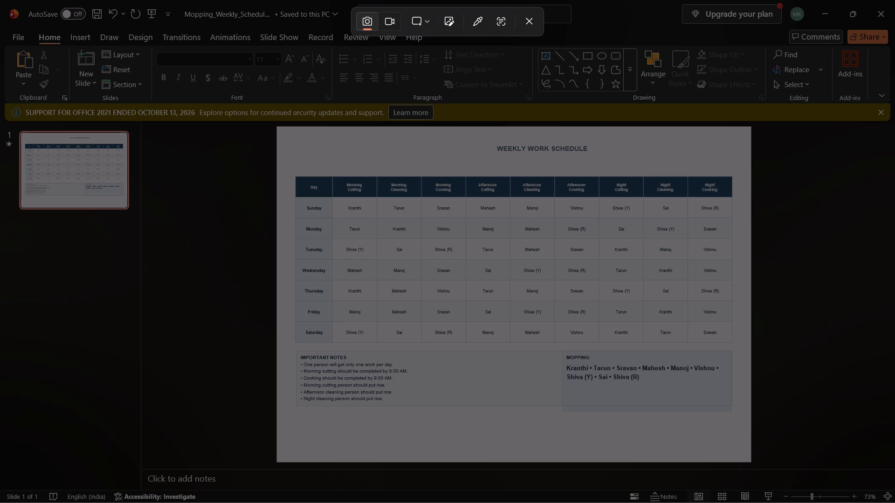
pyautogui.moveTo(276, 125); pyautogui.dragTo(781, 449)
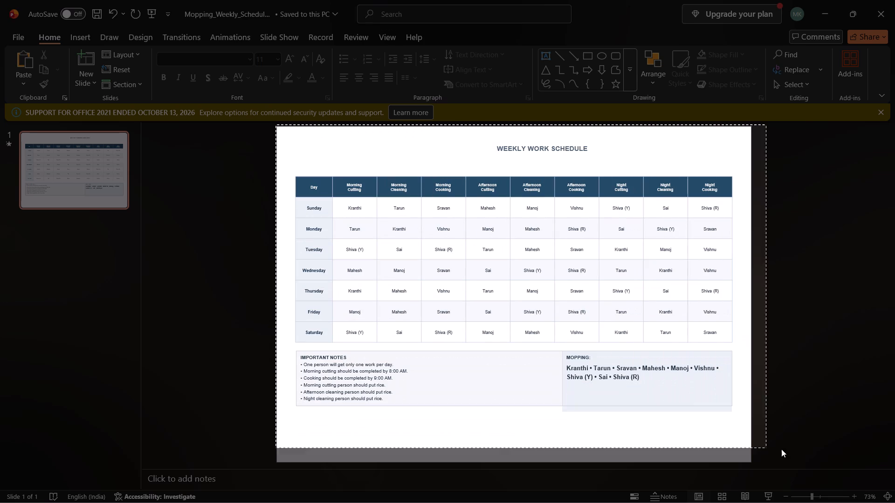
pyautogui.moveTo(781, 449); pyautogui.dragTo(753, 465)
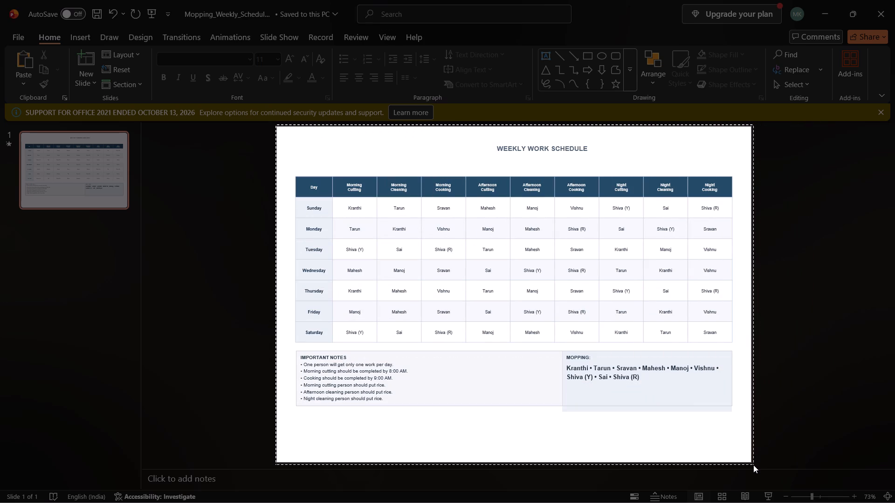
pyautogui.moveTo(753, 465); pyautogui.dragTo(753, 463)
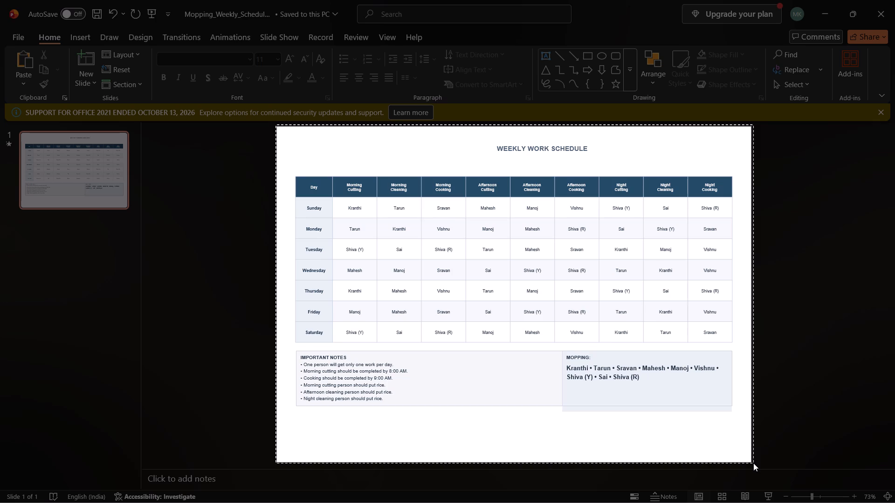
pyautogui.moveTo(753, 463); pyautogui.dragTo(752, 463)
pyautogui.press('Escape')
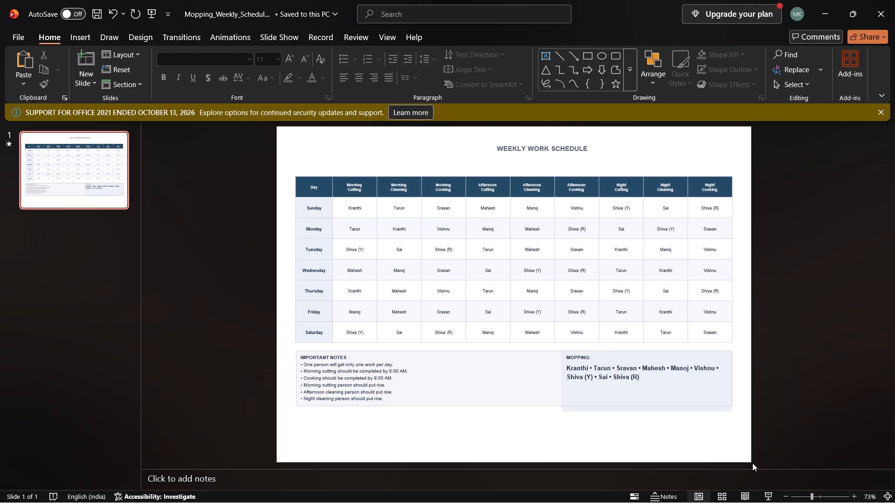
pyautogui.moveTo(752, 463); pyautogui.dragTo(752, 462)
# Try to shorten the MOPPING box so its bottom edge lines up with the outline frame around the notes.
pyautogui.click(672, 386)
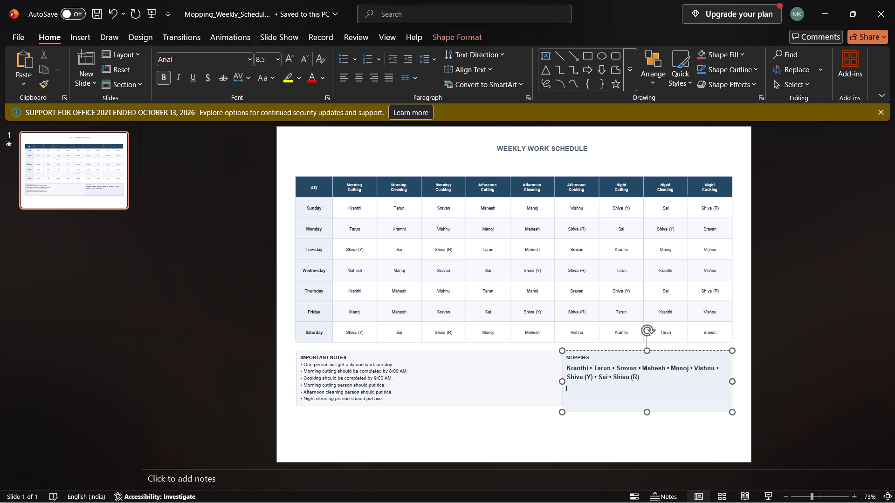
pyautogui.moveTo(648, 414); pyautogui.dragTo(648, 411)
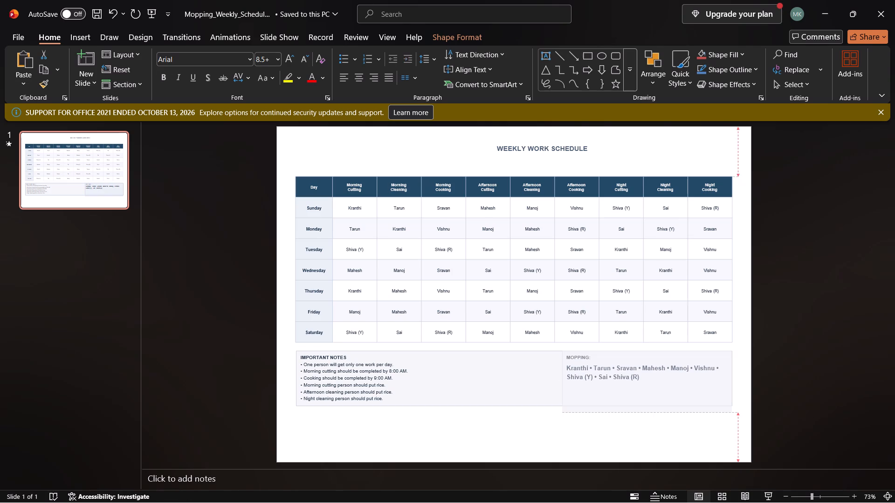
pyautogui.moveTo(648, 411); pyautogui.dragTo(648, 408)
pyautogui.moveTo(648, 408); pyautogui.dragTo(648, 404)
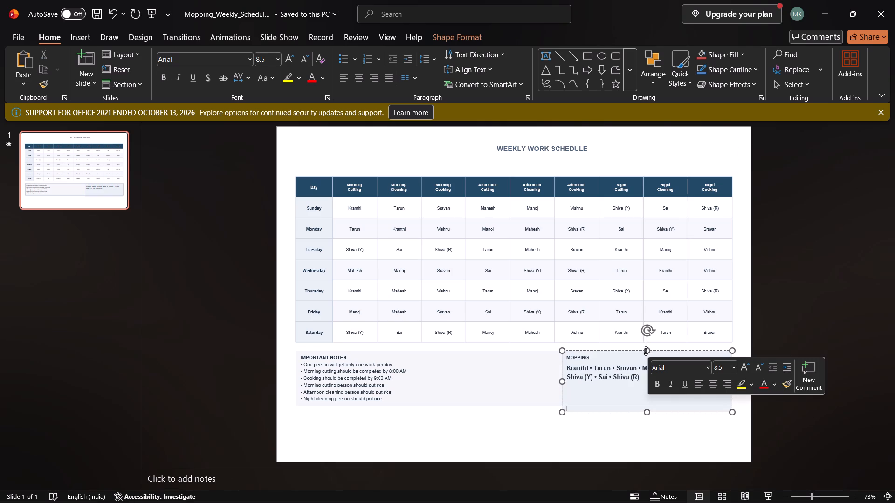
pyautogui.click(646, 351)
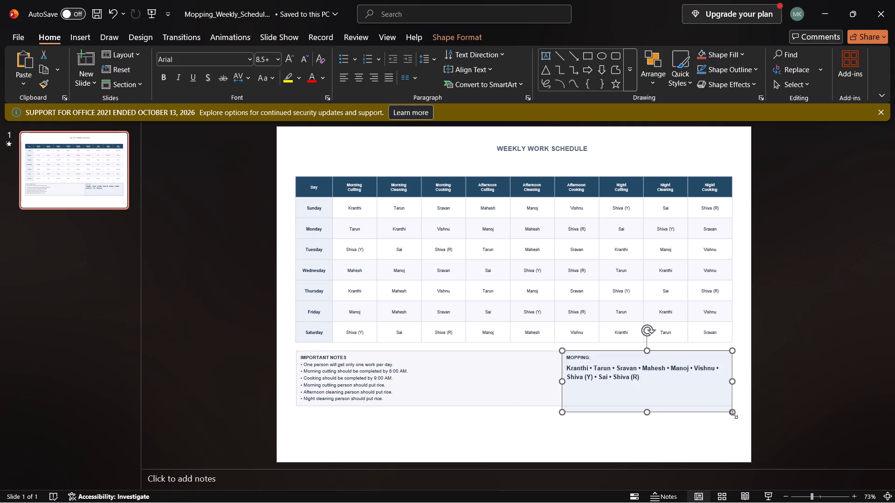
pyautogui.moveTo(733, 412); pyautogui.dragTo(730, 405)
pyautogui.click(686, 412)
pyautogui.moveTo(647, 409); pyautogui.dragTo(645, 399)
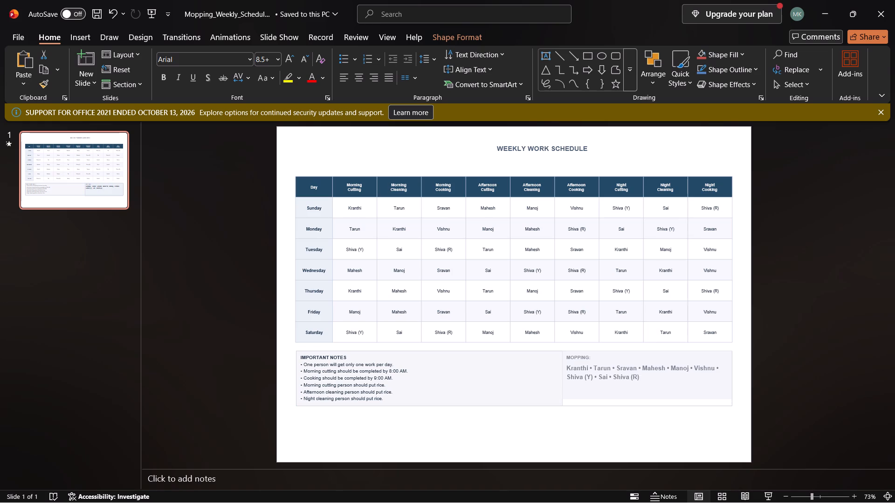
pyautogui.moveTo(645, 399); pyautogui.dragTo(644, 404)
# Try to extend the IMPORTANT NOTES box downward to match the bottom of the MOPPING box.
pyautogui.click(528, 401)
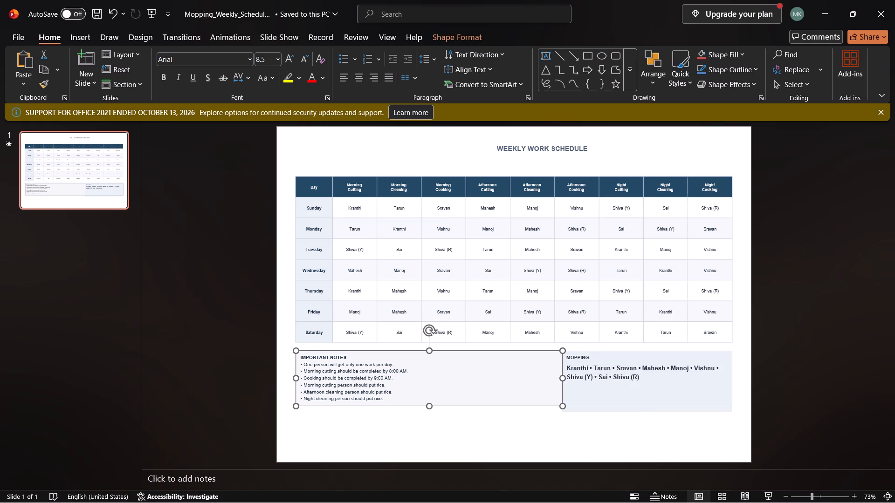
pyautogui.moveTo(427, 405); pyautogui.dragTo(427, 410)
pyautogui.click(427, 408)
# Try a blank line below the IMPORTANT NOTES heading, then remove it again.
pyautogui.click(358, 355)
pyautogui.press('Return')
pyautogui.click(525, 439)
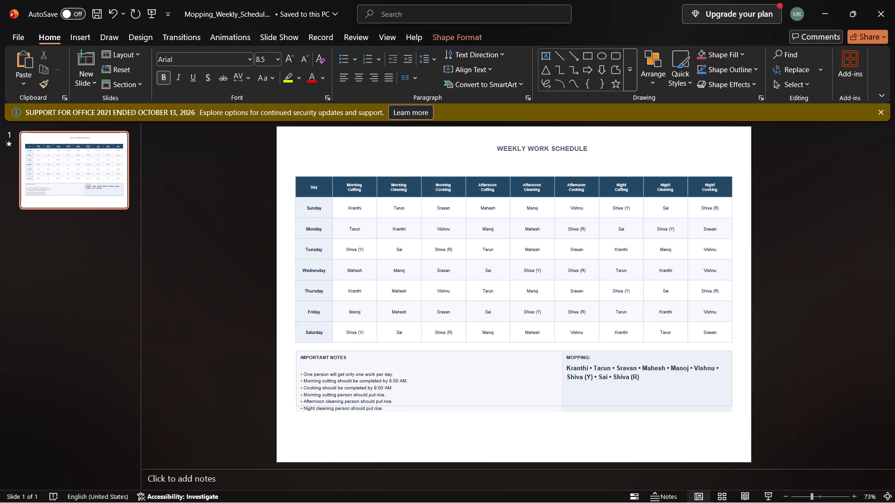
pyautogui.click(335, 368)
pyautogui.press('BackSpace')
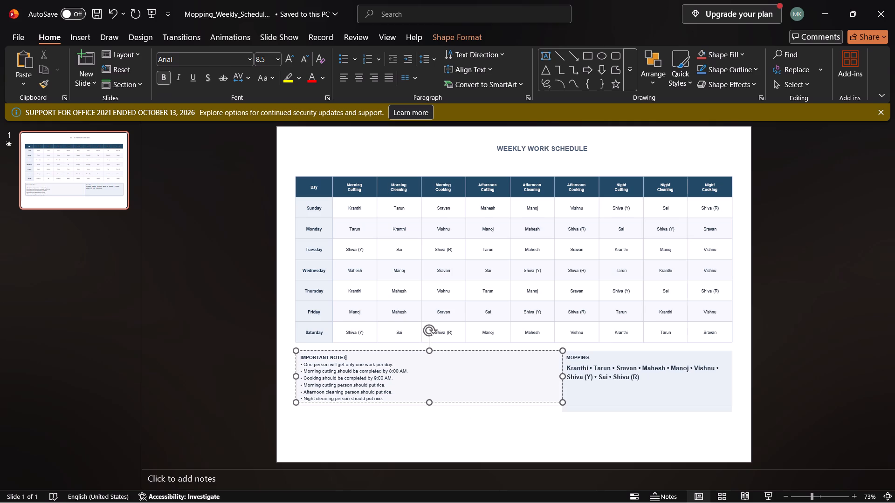
# Set the font size of the IMPORTANT NOTES heading and all its bullets to 12.
pyautogui.moveTo(387, 399); pyautogui.dragTo(355, 381)
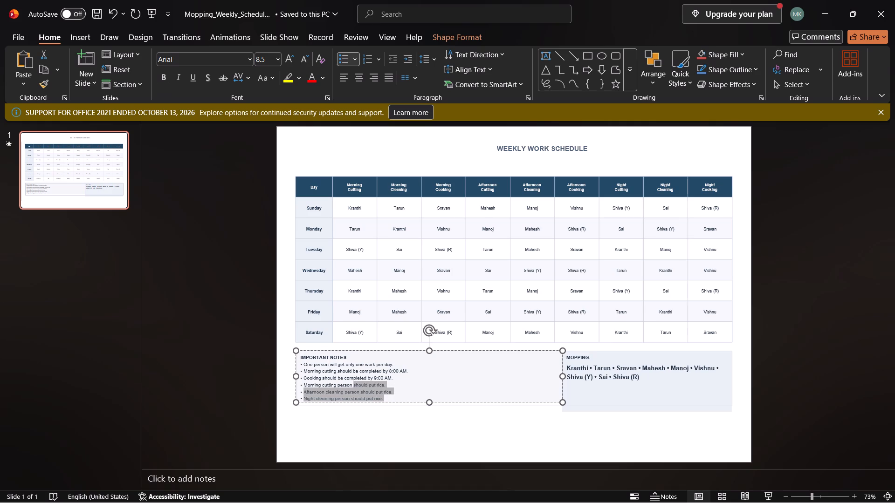
pyautogui.moveTo(355, 381); pyautogui.dragTo(298, 357)
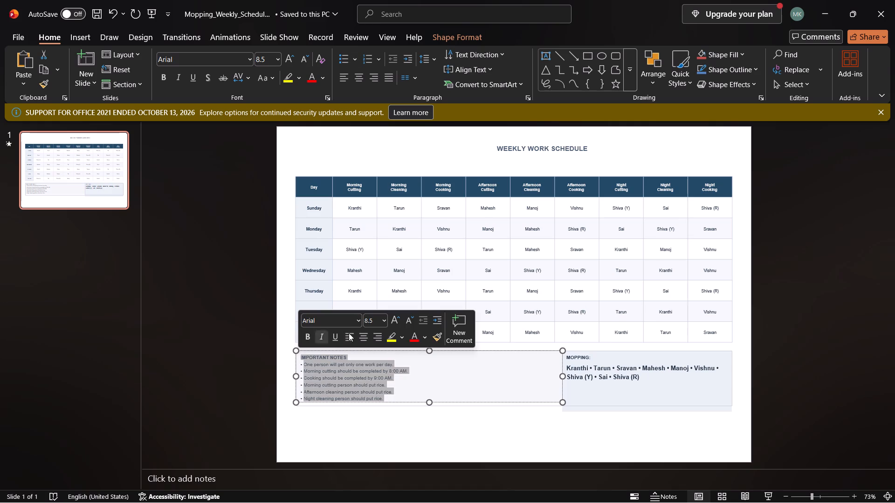
pyautogui.click(383, 319)
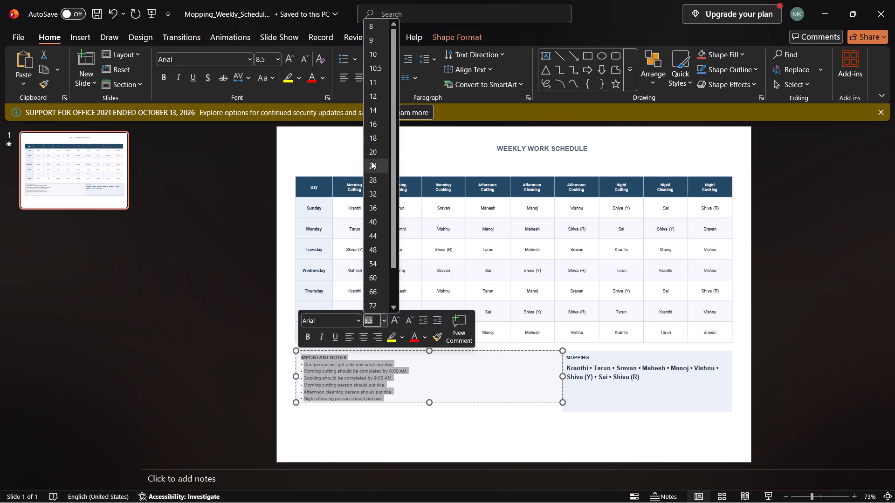
pyautogui.click(377, 93)
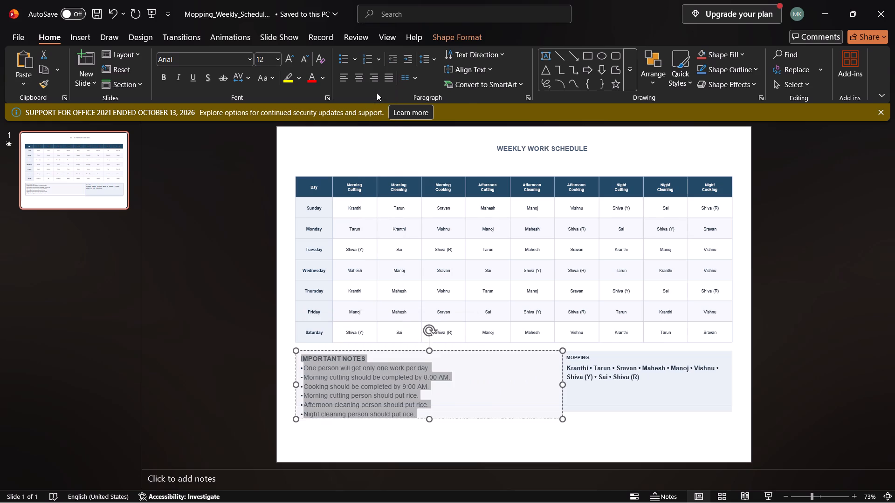
pyautogui.click(634, 449)
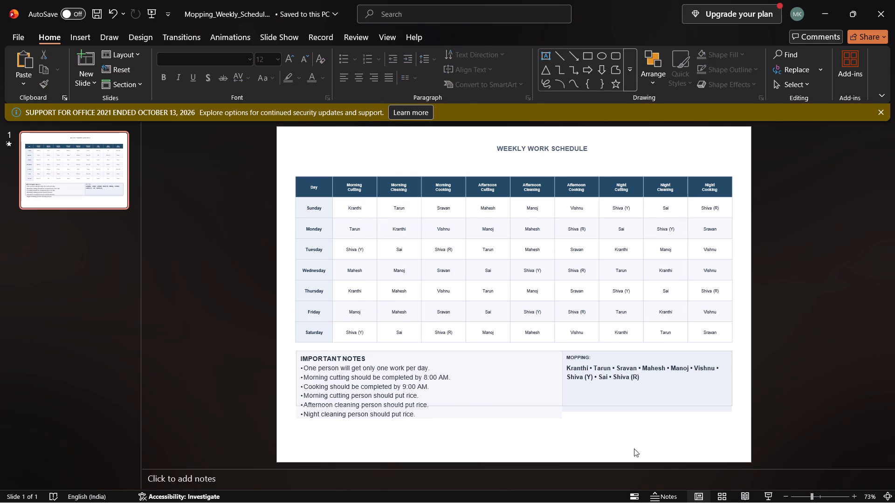
# Move the IMPORTANT NOTES box down out of the way and delete the outline frame behind the notes and MOPPING boxes.
pyautogui.click(528, 374)
pyautogui.moveTo(525, 381); pyautogui.dragTo(510, 400)
pyautogui.moveTo(510, 400); pyautogui.dragTo(531, 388)
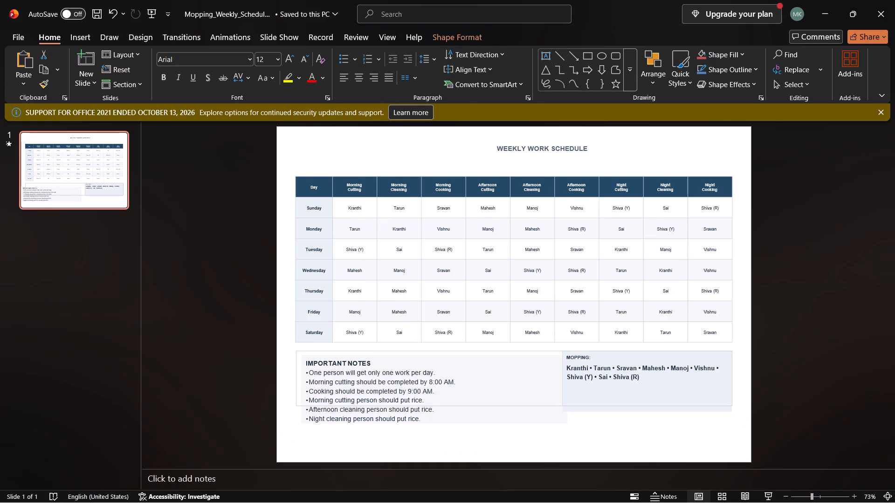
pyautogui.moveTo(531, 388); pyautogui.dragTo(533, 412)
pyautogui.click(317, 349)
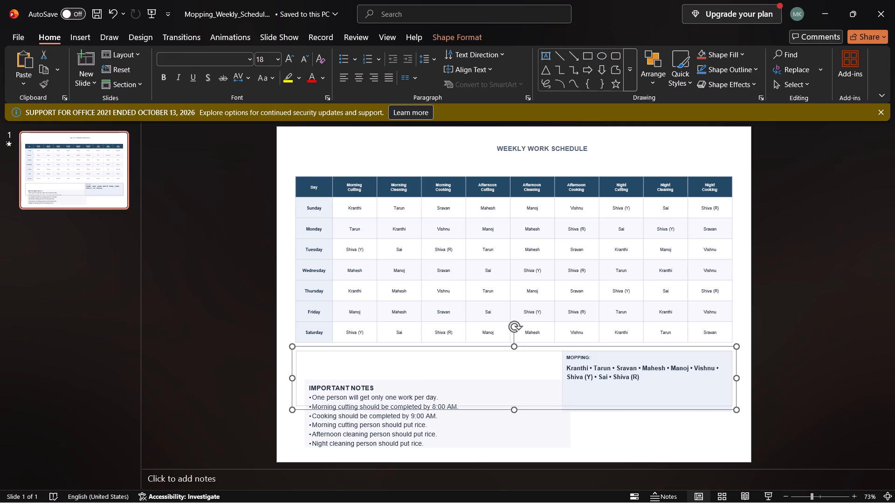
pyautogui.press('Delete')
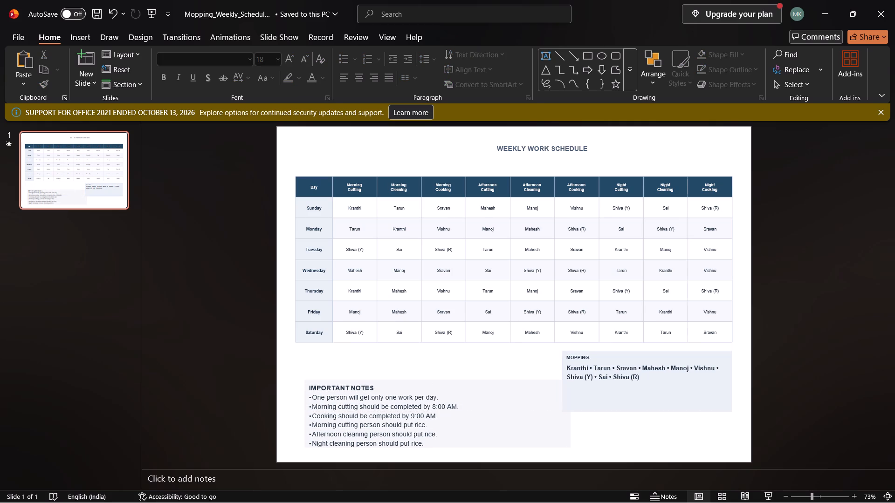
# Move the IMPORTANT NOTES box back up beneath the table, level with the top of the MOPPING box.
pyautogui.click(461, 402)
pyautogui.moveTo(461, 402); pyautogui.dragTo(462, 391)
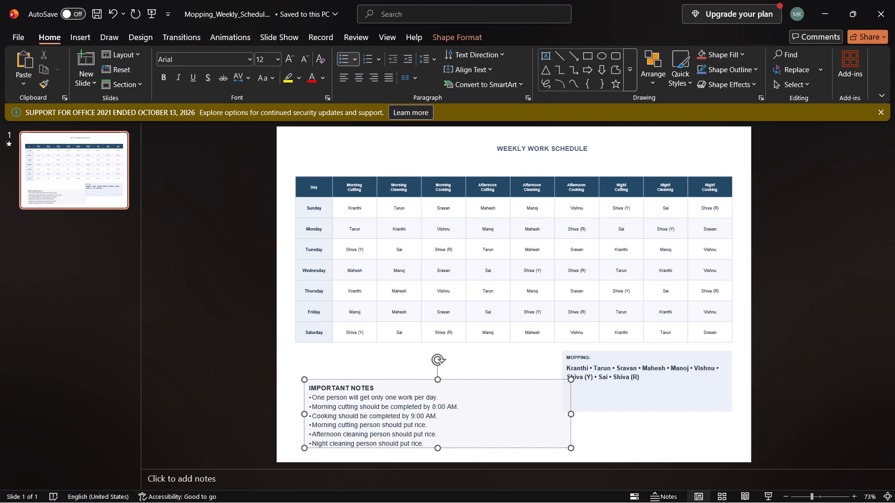
pyautogui.moveTo(462, 391); pyautogui.dragTo(449, 361)
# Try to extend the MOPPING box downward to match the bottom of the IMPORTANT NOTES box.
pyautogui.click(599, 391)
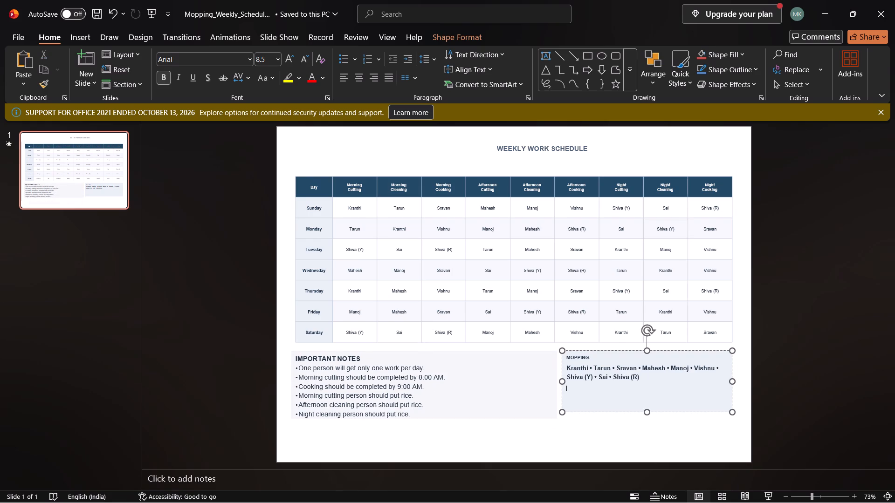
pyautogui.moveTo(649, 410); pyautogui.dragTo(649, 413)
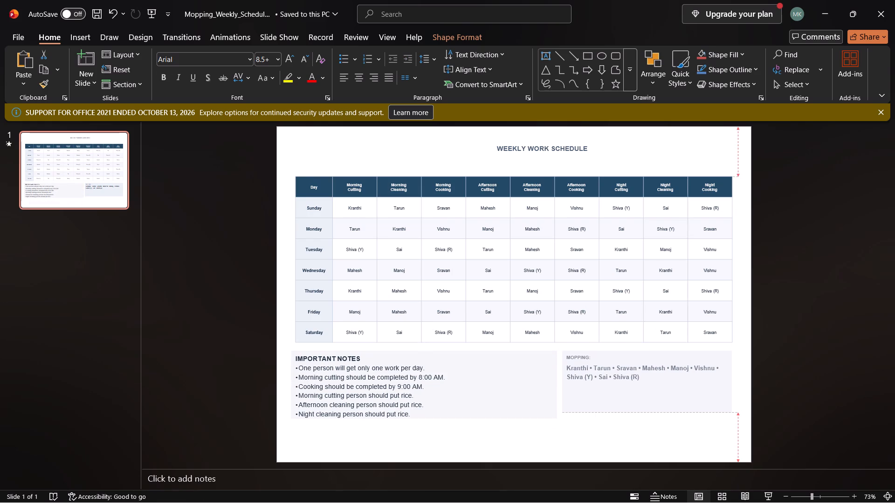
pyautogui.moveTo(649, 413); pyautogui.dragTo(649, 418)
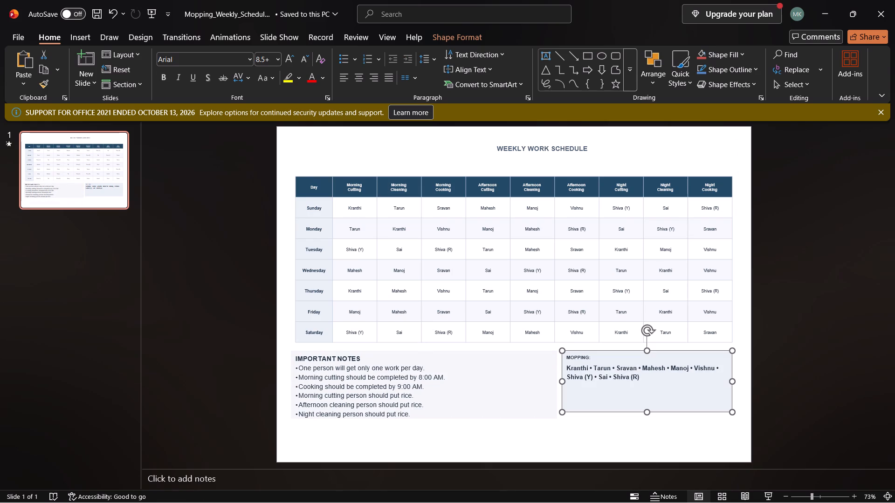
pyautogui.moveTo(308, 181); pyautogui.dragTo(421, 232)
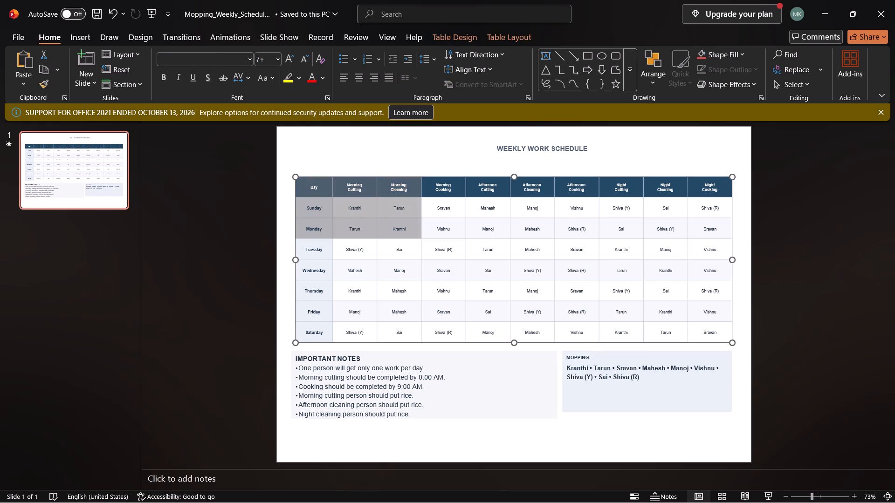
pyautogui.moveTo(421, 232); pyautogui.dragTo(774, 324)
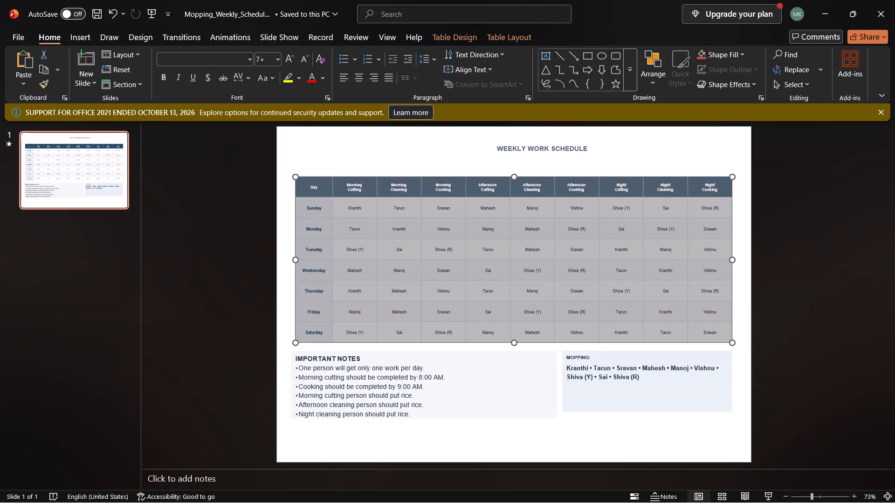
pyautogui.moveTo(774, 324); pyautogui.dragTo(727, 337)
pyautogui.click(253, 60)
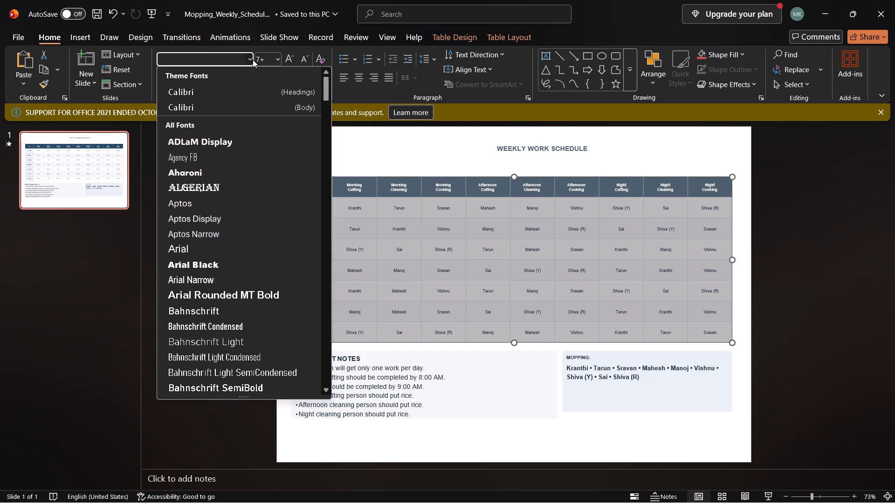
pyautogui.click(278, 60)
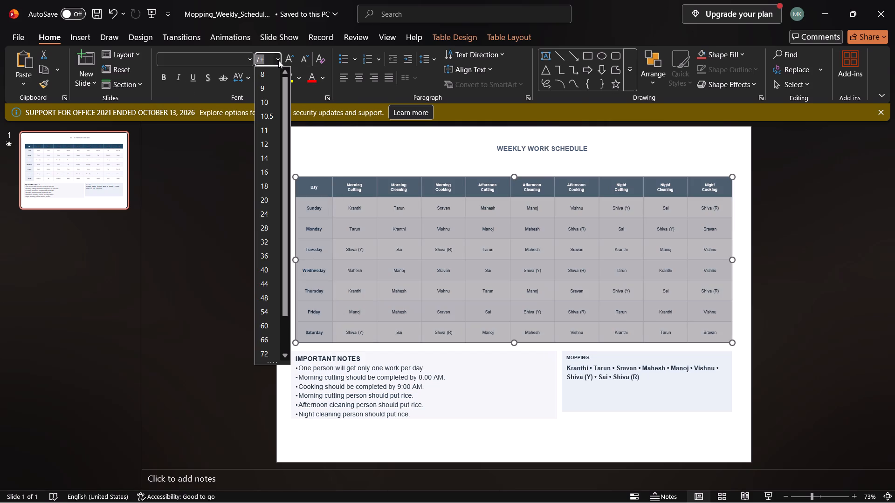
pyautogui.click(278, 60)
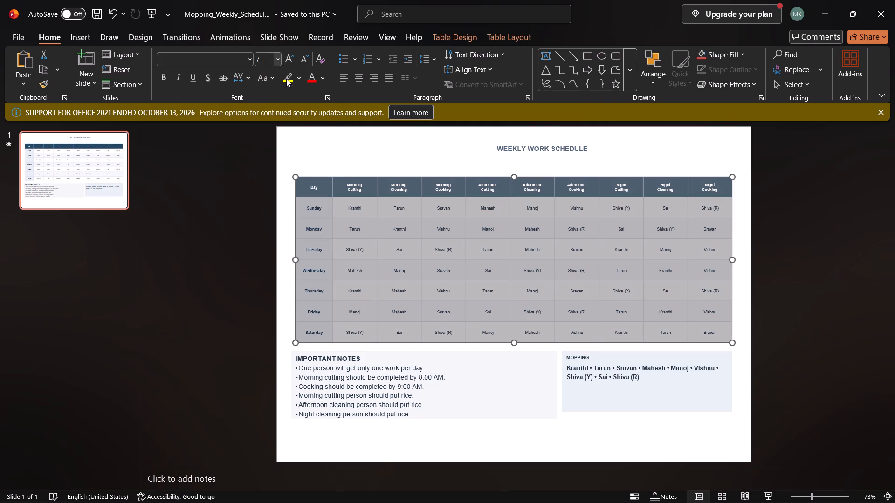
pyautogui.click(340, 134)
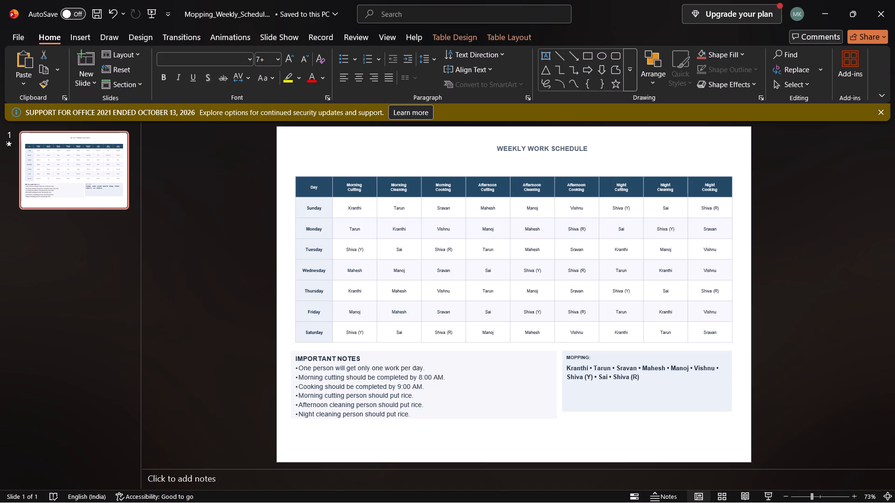
# Set the font size of all name cells in the table, from Sunday through Saturday, to 10.5.
pyautogui.click(336, 201)
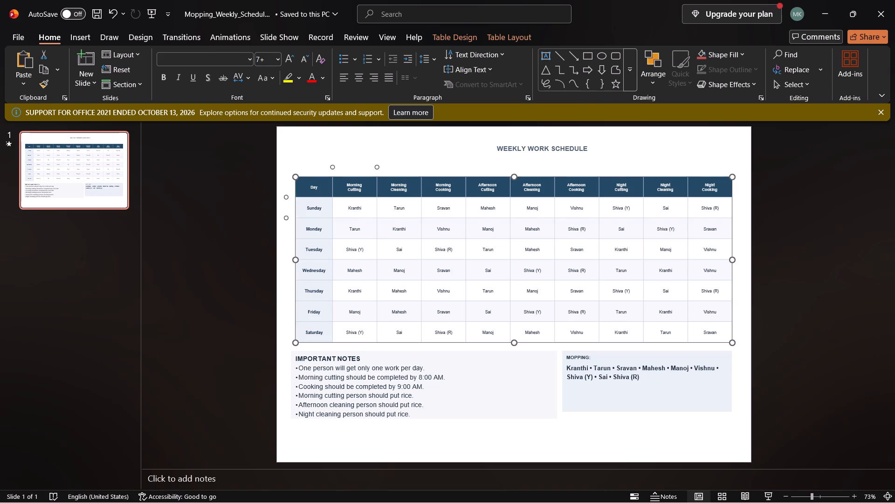
pyautogui.click(333, 198)
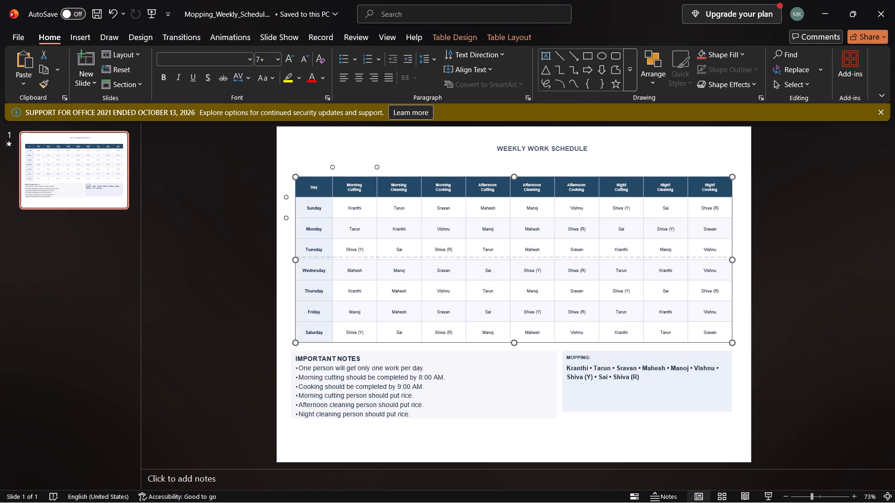
pyautogui.click(337, 202)
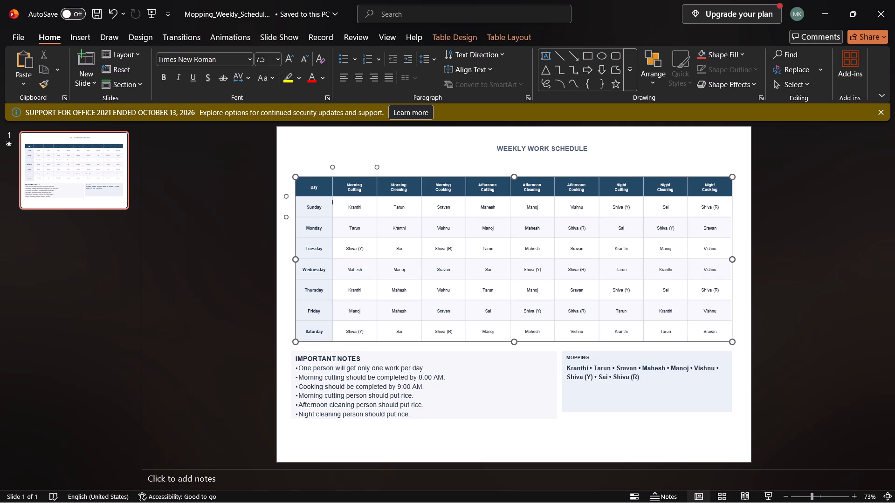
pyautogui.moveTo(337, 202); pyautogui.dragTo(791, 333)
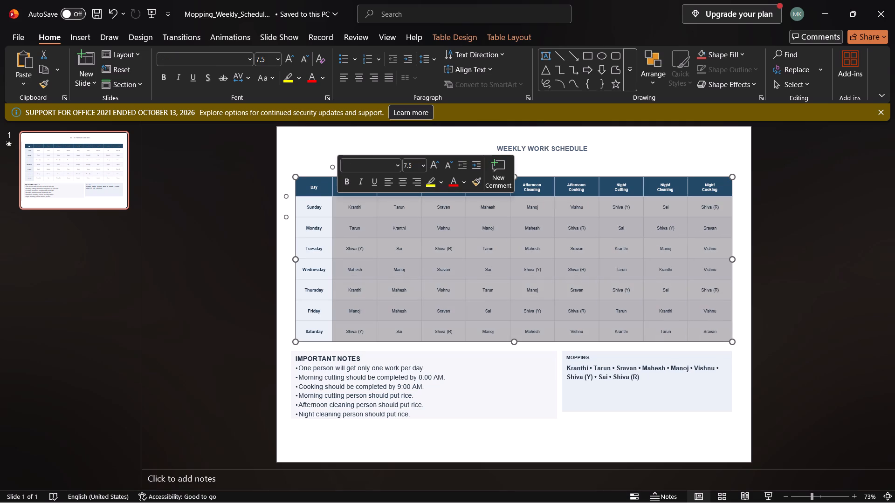
pyautogui.moveTo(791, 333); pyautogui.dragTo(842, 333)
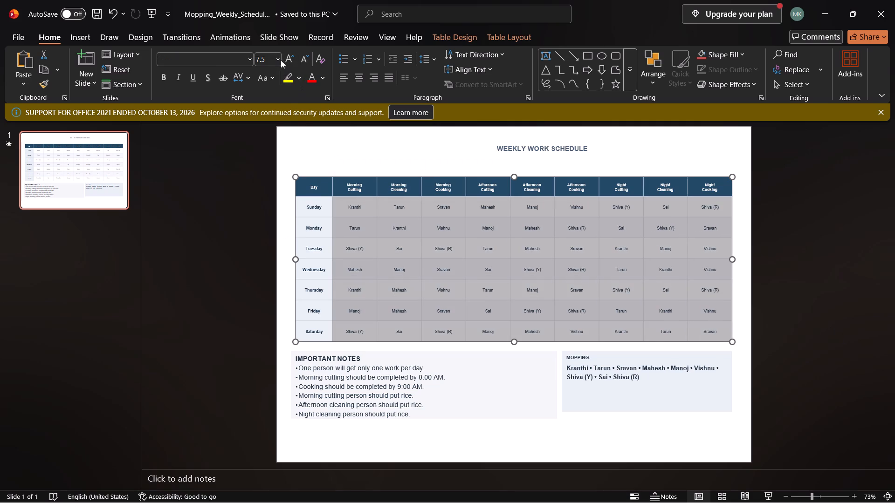
pyautogui.click(279, 60)
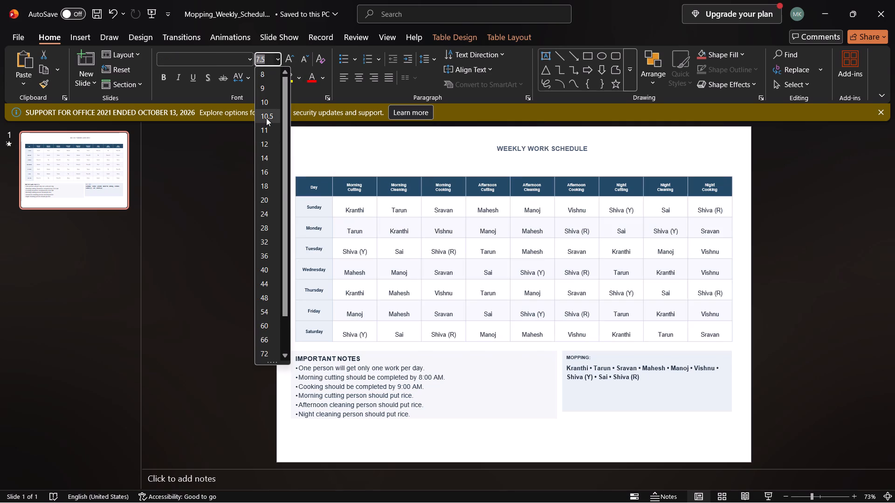
pyautogui.click(266, 118)
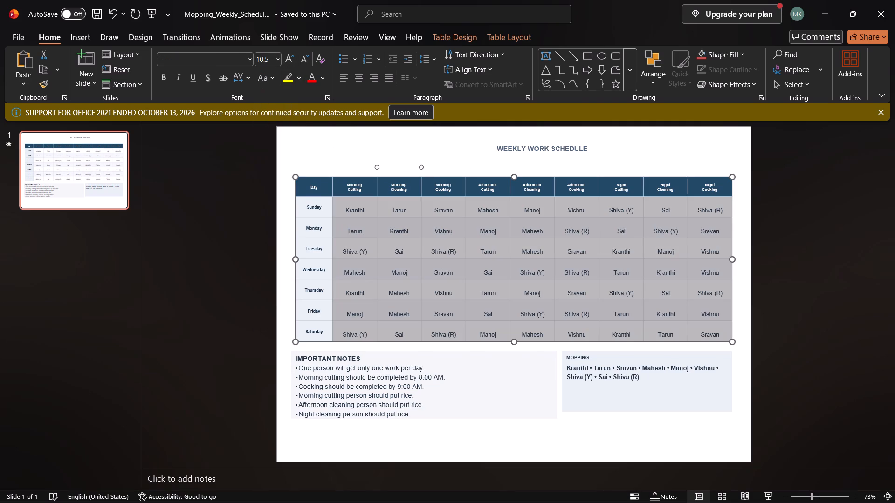
pyautogui.click(372, 150)
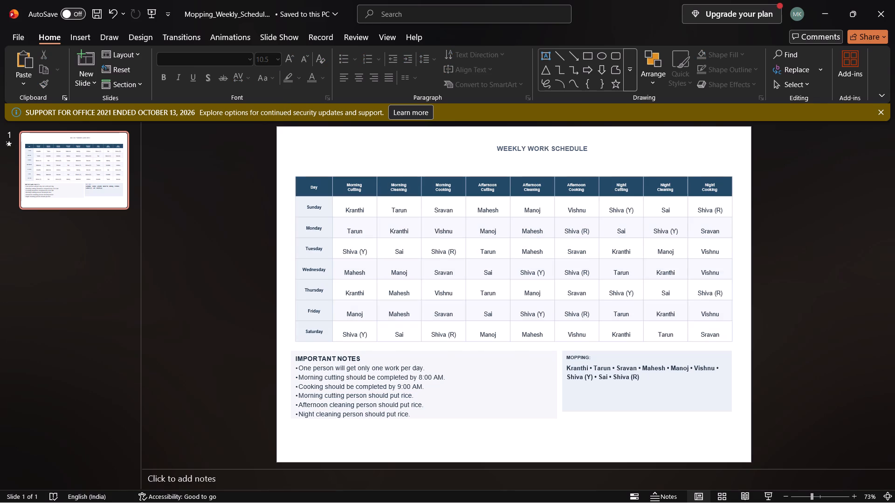
# Select the table's entire header row, from Day to Night Cooking.
pyautogui.moveTo(309, 186); pyautogui.dragTo(605, 183)
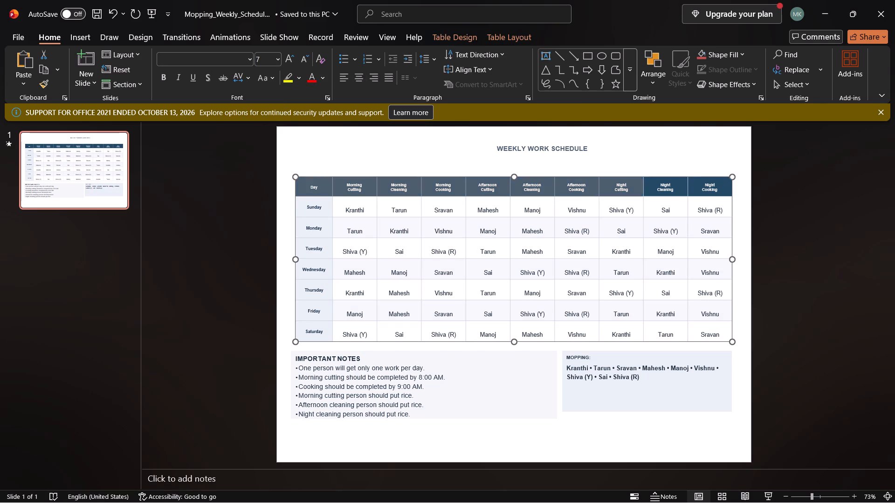
pyautogui.moveTo(605, 183); pyautogui.dragTo(733, 192)
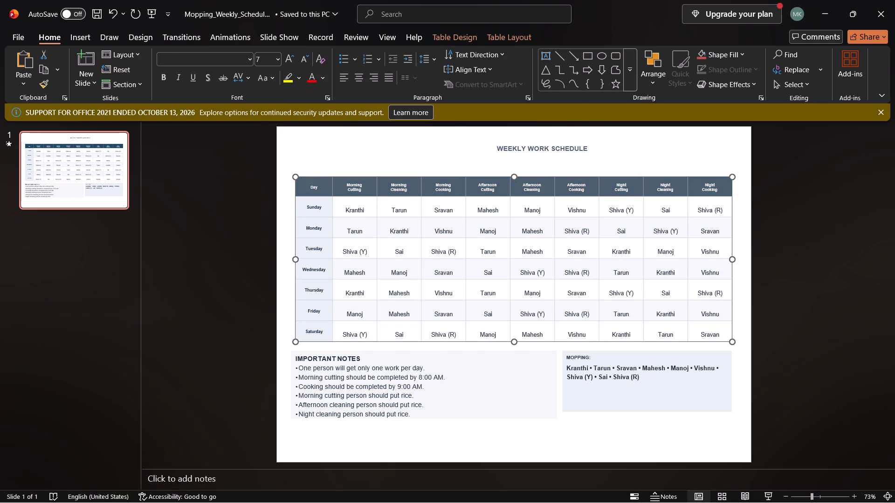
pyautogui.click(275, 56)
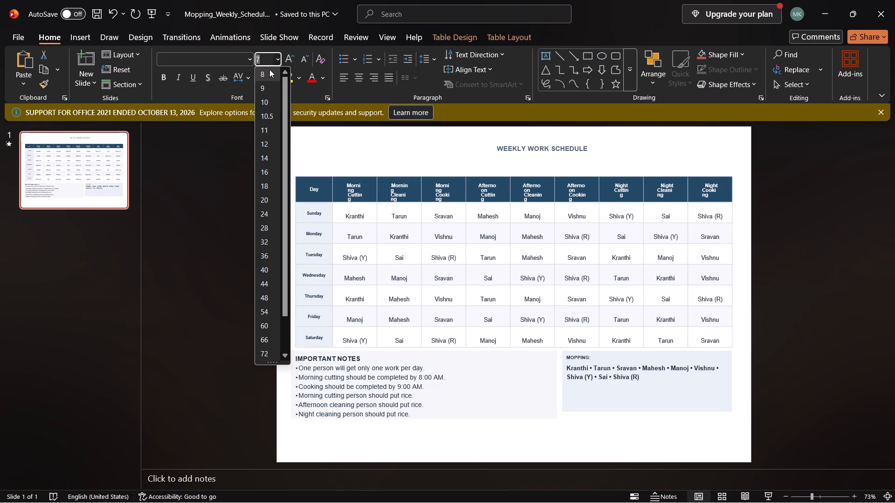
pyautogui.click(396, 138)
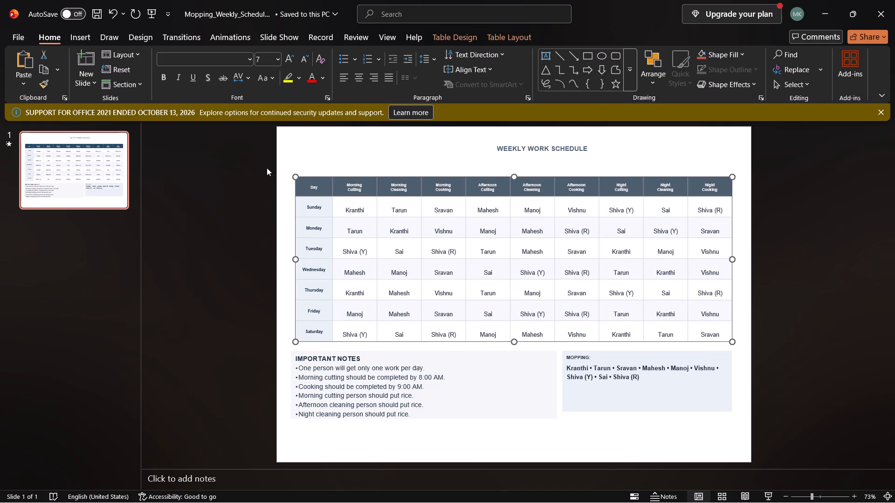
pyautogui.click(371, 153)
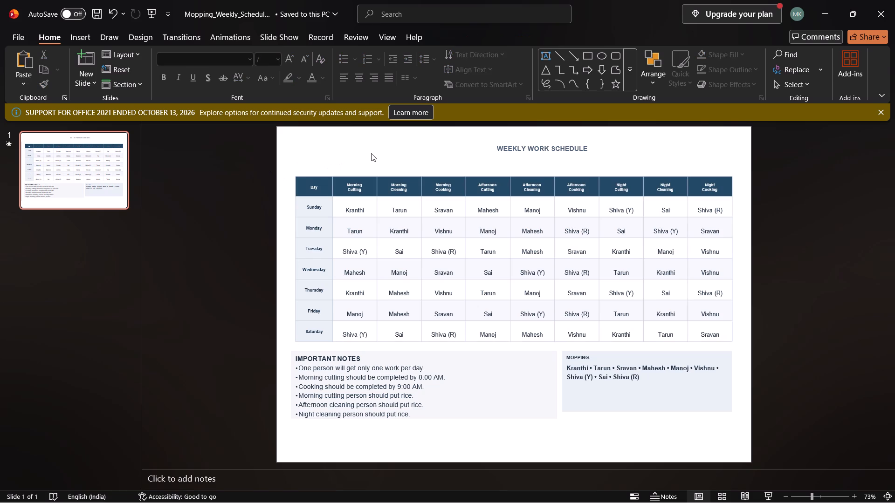
# Save the weekly work schedule presentation.
pyautogui.hotkey('ctrl', 's')
pyautogui.hotkey('ctrl', 's')
pyautogui.hotkey('ctrl', 's')
pyautogui.hotkey('ctrl', 's')
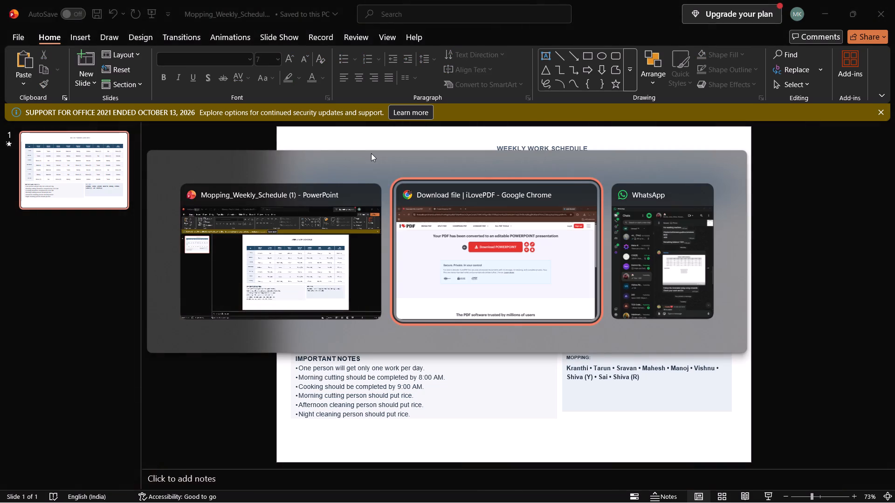
# Switch to Google Chrome and close the browser window showing the iLovePDF download page.
pyautogui.click(894, 0)
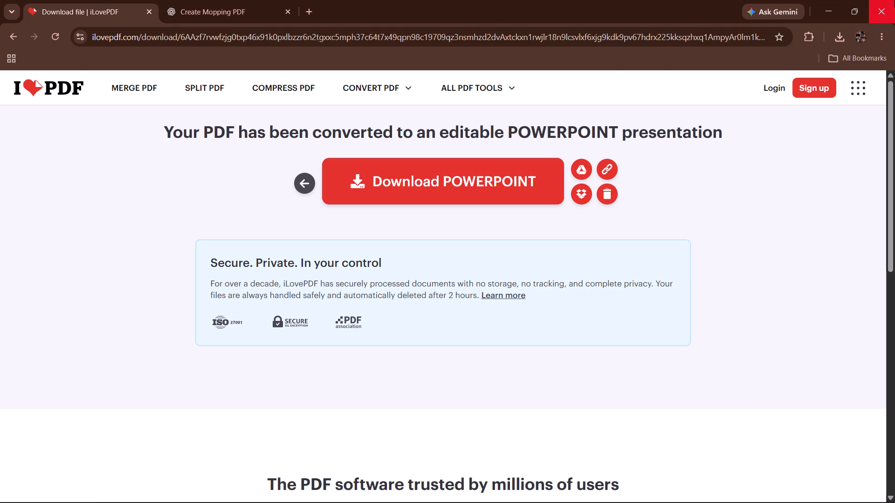
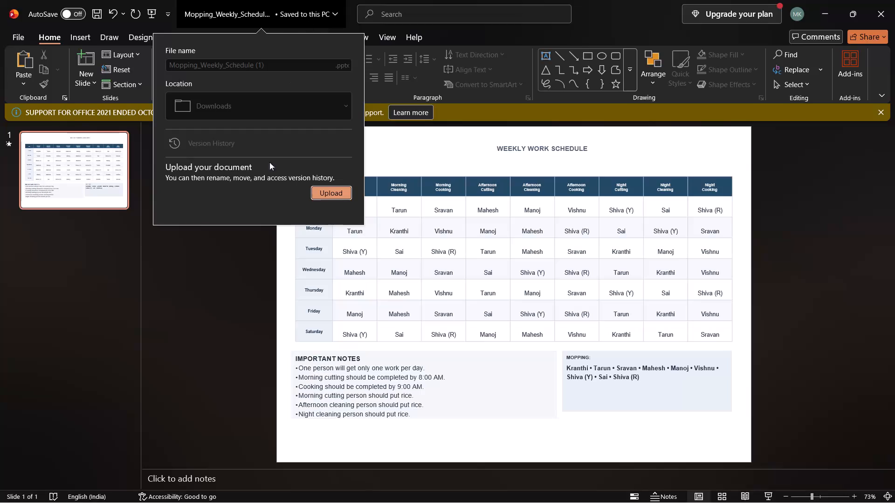
# Dismiss the file name and location details without renaming or uploading the presentation.
pyautogui.click(238, 276)
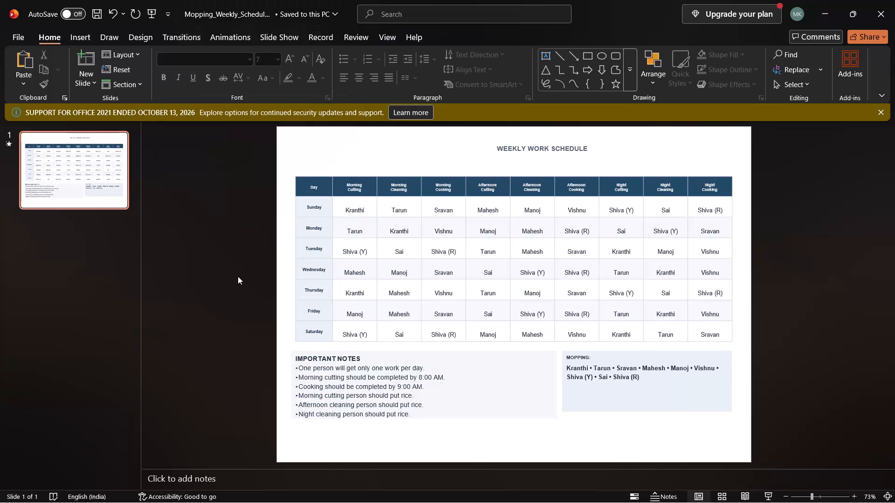
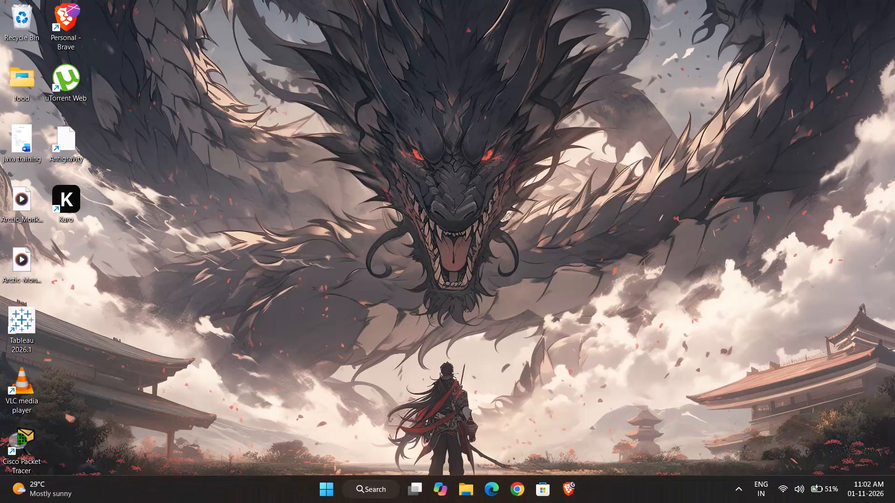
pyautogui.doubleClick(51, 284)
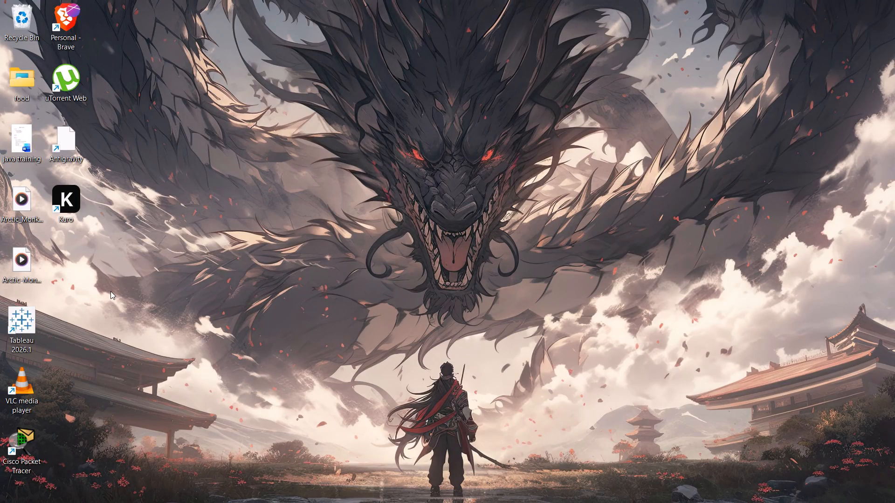